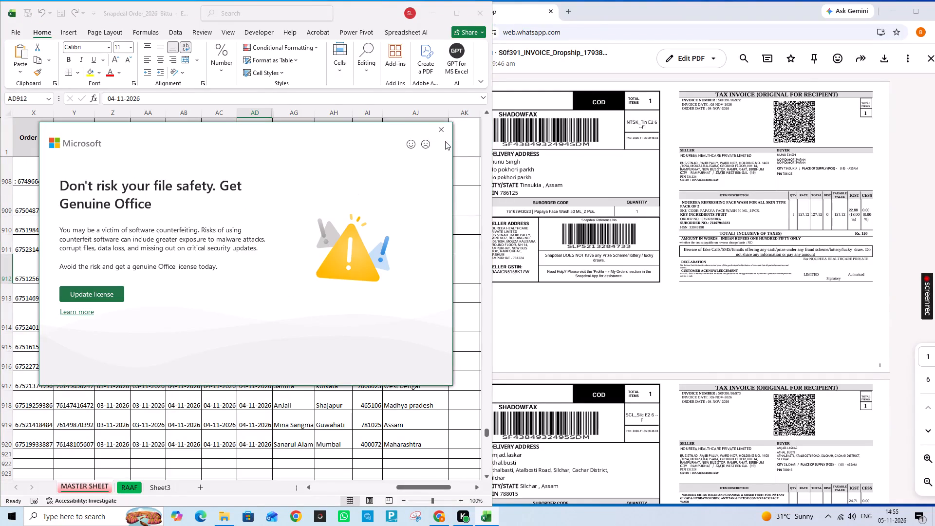
Dismiss the Office licence warning dialog and the licence notification bar above the order sheet.
left_click(446, 131)
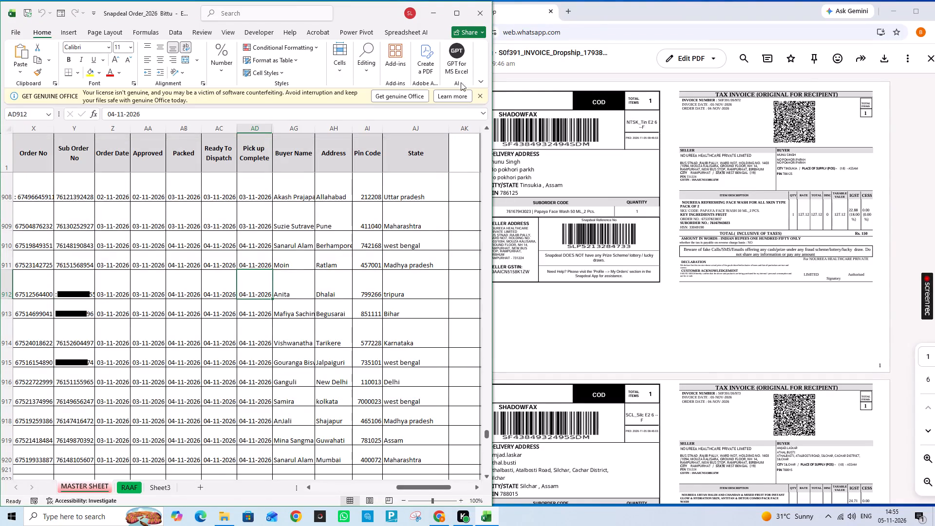
left_click(481, 95)
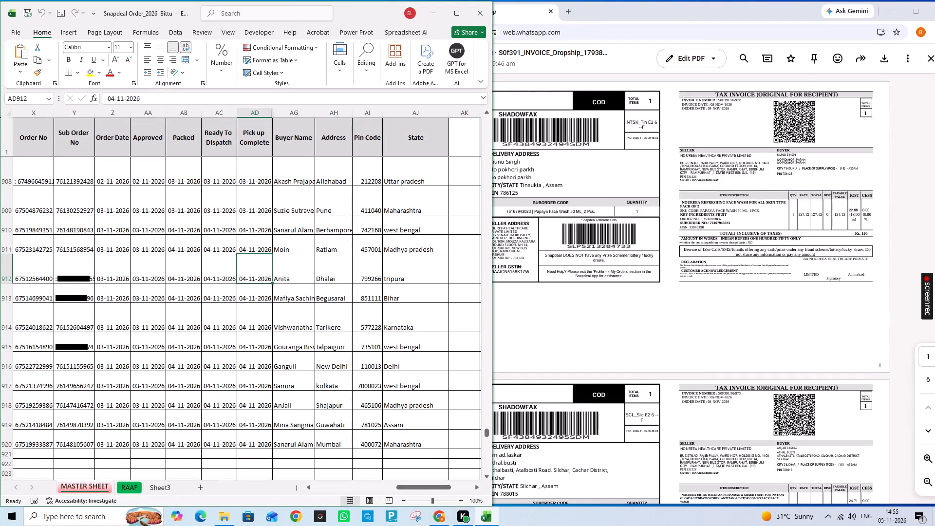
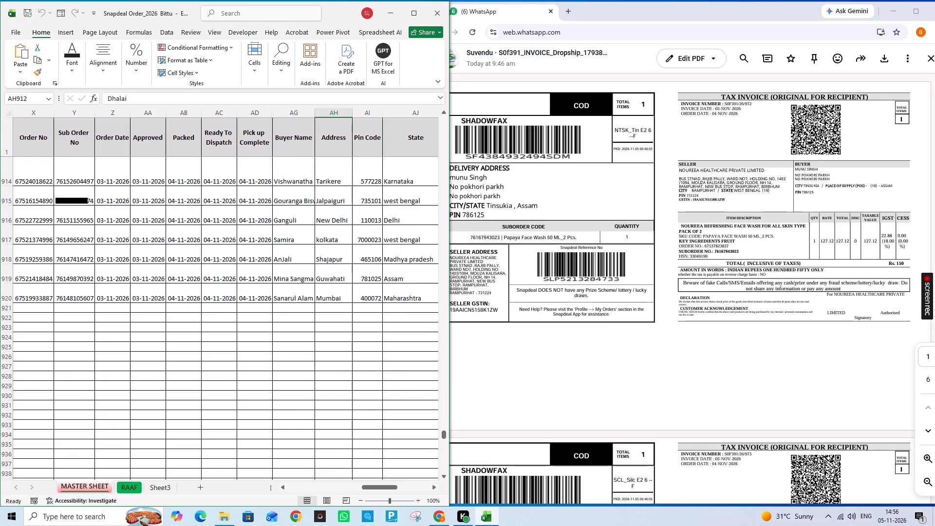
Copy the SKU Code through Quantity cells of the Papaya Facewash 2Pack * 50ML order in row 914 into blank row 921.
scroll(258, 239, "down", 1)
left_click(396, 238)
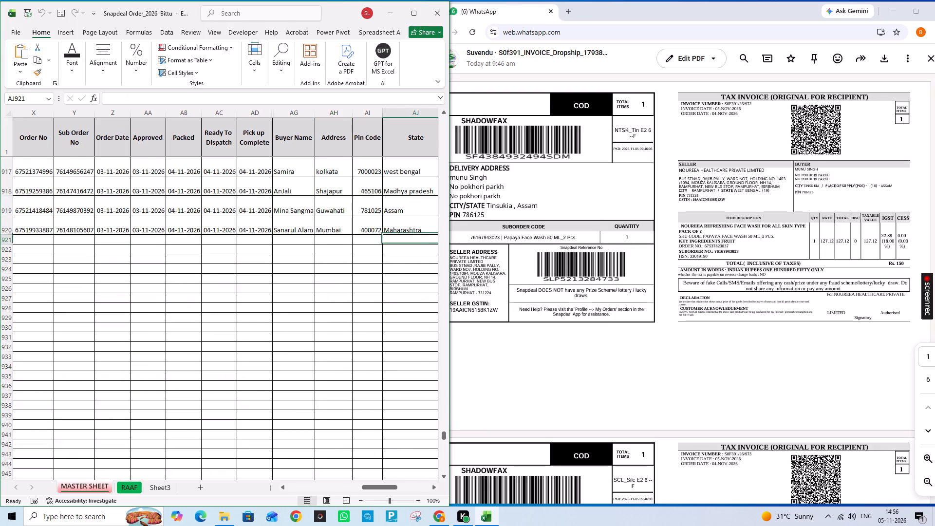
key("Home")
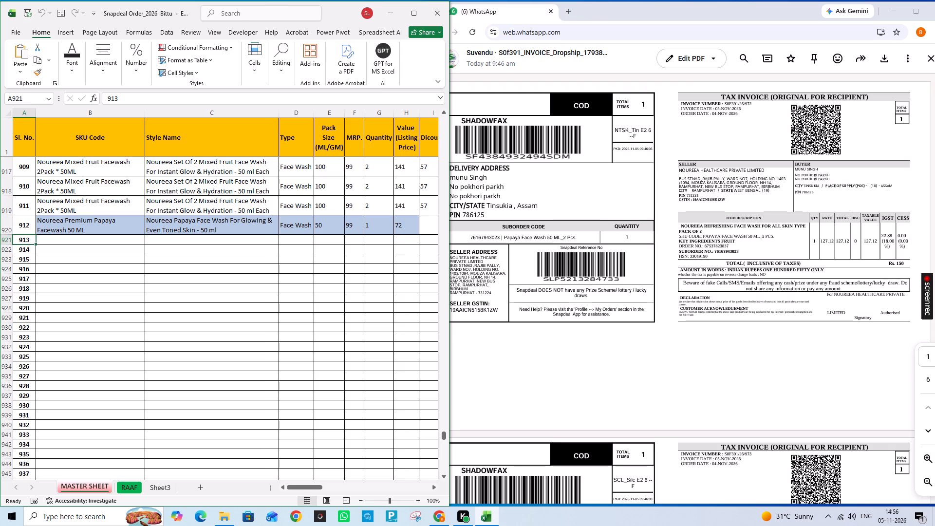
scroll(98, 212, "up", 1)
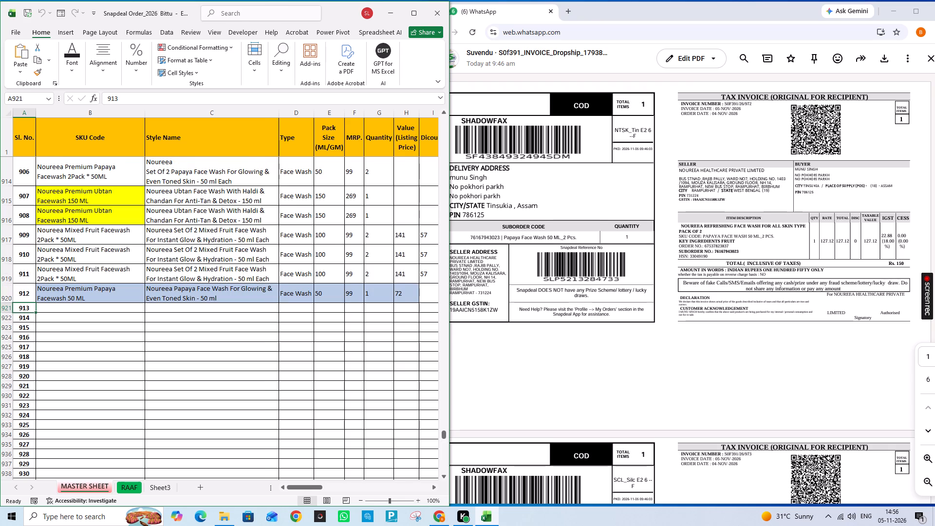
left_click(109, 169)
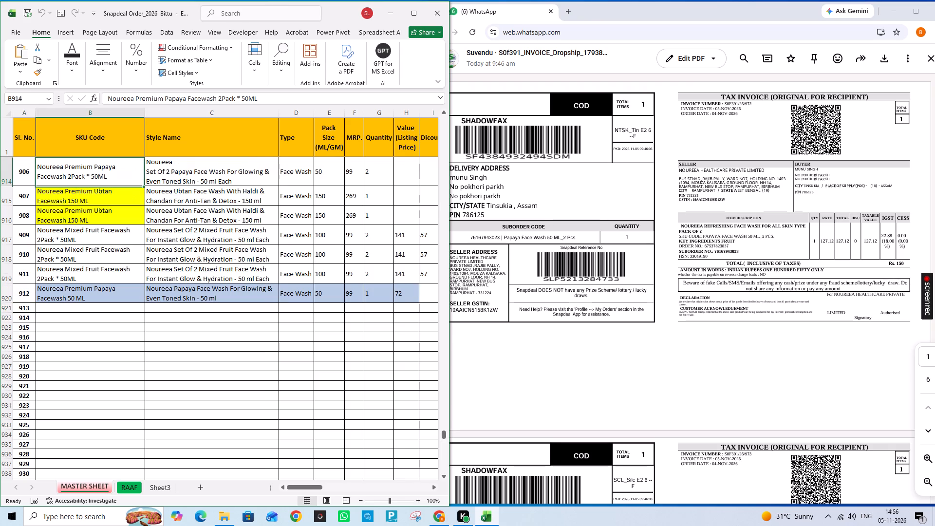
key("shift+Right")
key("shift+Right")
key("shift+Right")
key("shift+Right")
key("shift+Right")
key("shift+Right")
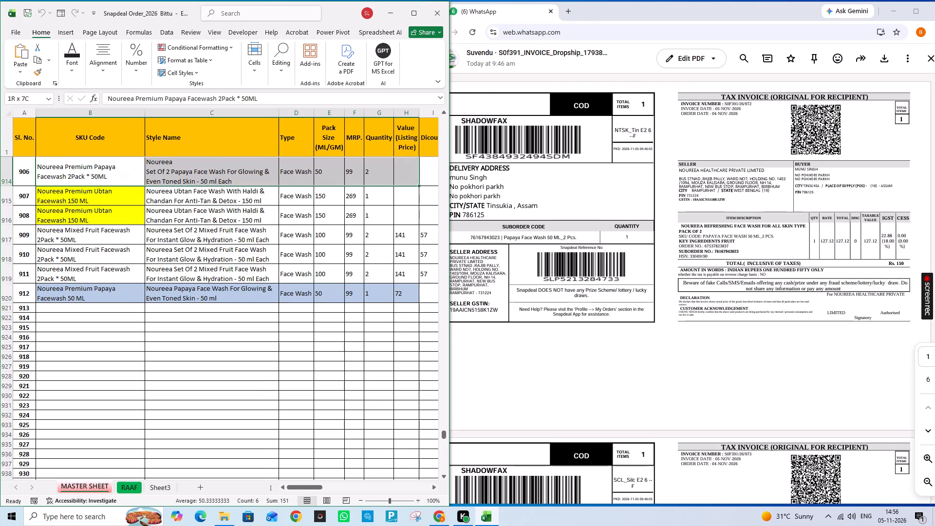
key("shift+Right")
key("shift+Left")
key("shift+Left")
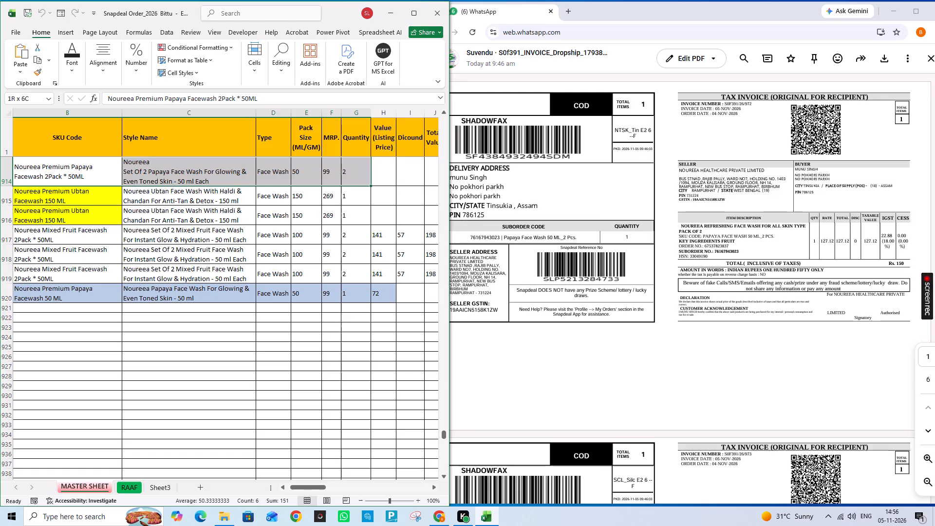
key("ctrl+c")
key("Down")
key("Down")
key("Down")
key("Down")
key("Down")
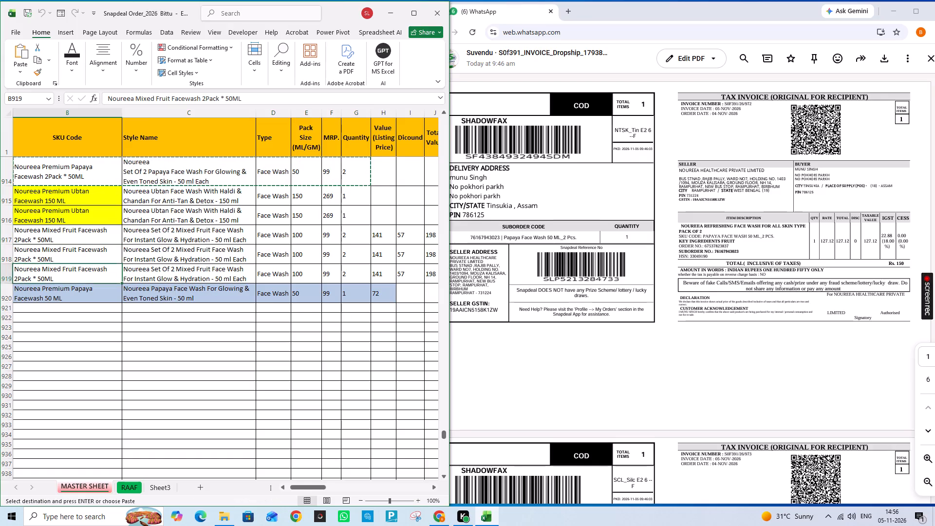
key("Down")
key("Down")
key("Return")
Go to the empty Quarier Type cell of the new order in row 921.
key("Left")
key("Right")
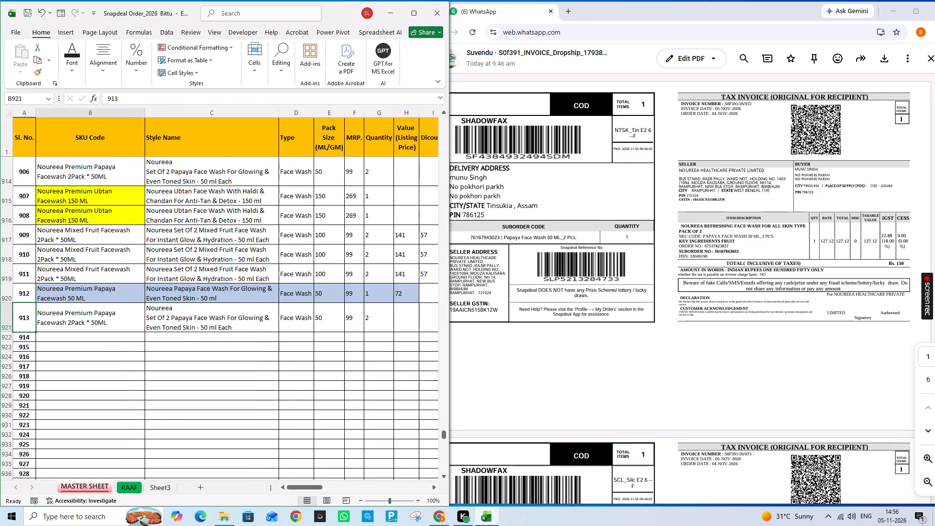
key("Right")
key("Right")
key("Right")
key("Right")
key("Right")
key("Right")
key("Right")
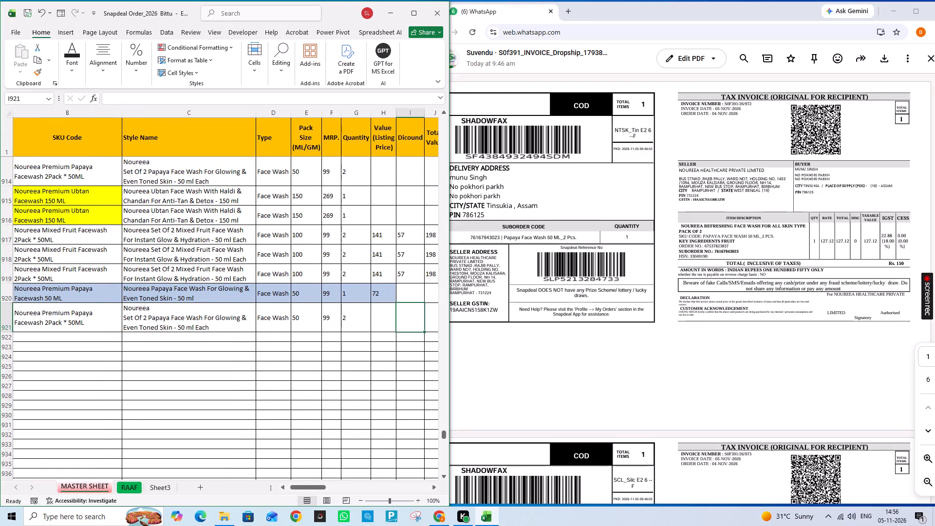
key("Right")
key("Right")
key("Right")
key("Right")
key("Right")
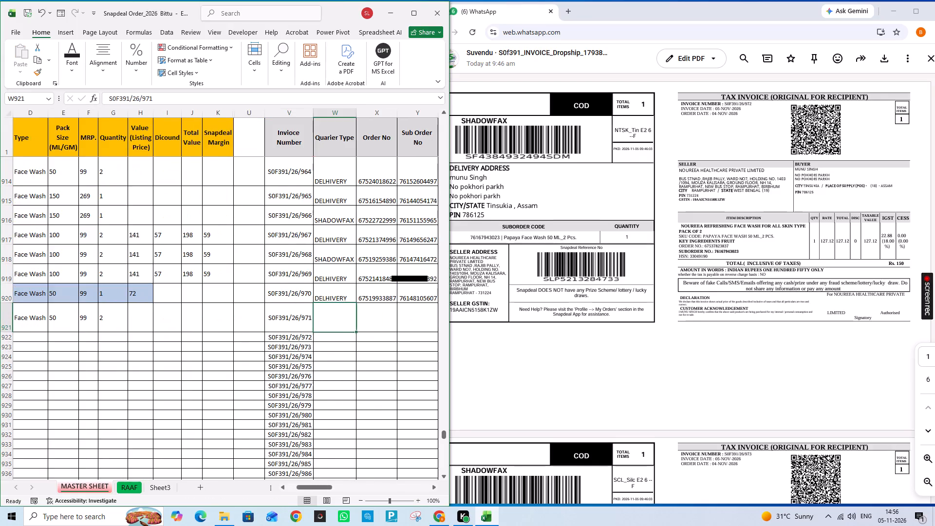
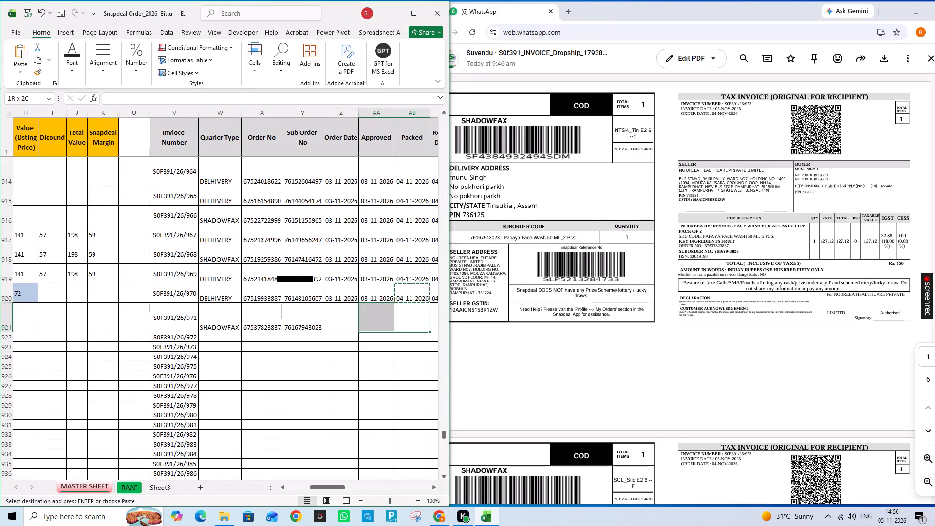
Paste the copied Packed date 04-11-2026 from row 920 into the Order Date, Approved and Packed cells of row 921.
key("shift+Left")
key("Return")
Change the Packed date of the new order in row 921 to 05-11-2026.
key("Right")
key("Left")
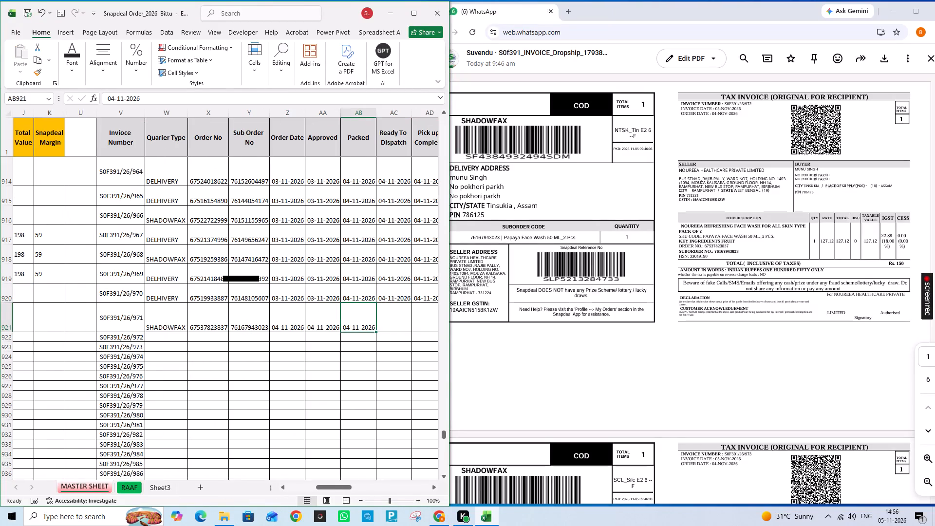
key("F2")
key("Home")
key("Delete")
key("Delete")
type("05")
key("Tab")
Copy row 921's Packed date 05-11-2026 into its Ready To Dispatch and Pick up Complete cells.
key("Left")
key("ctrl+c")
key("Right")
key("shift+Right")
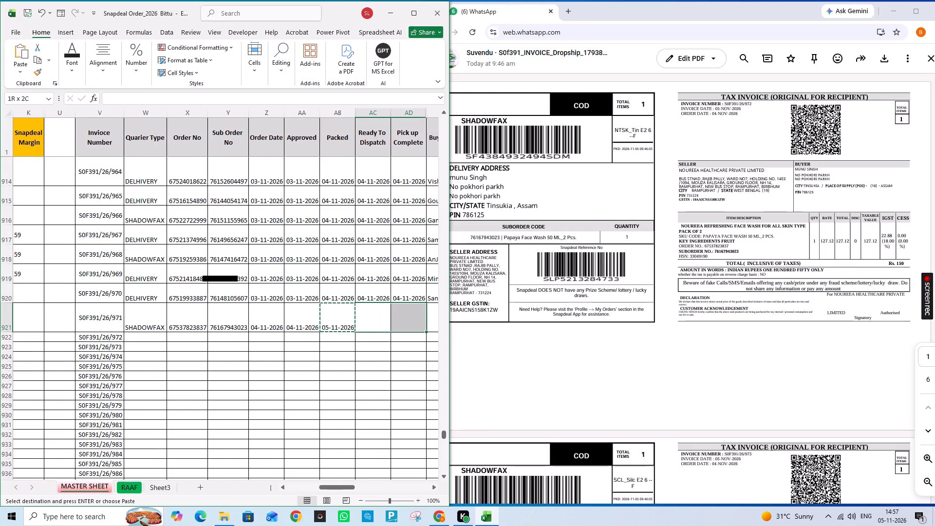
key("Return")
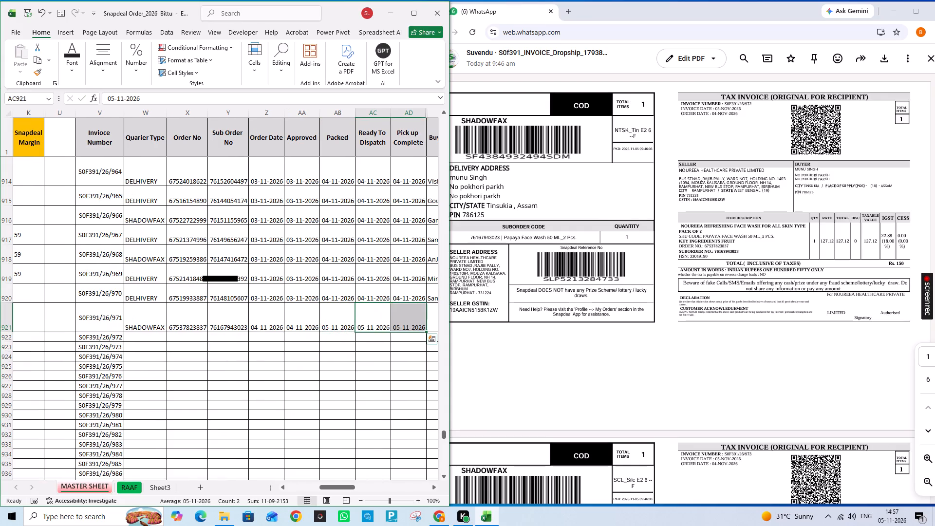
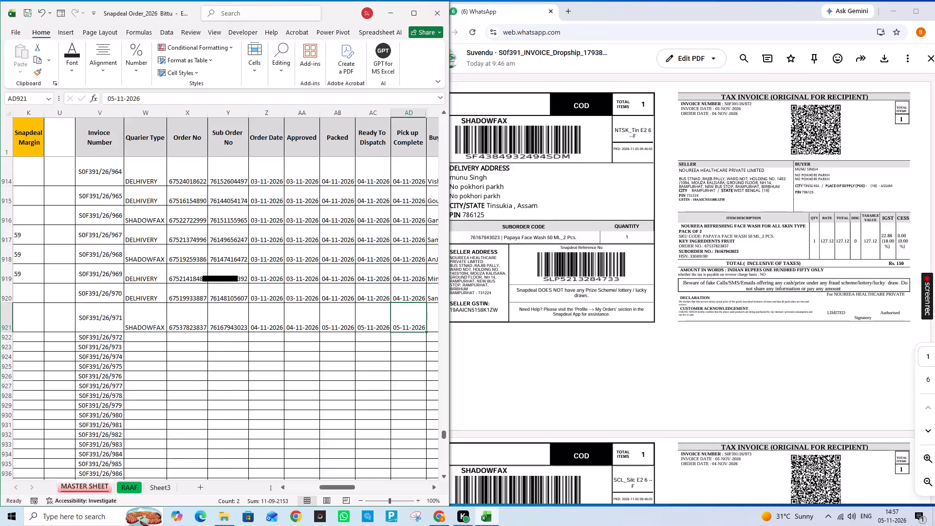
Enter the buyer's full name from the delivery address on the invoice in the Buyer Name cell of row 921.
key("Right")
key("Left")
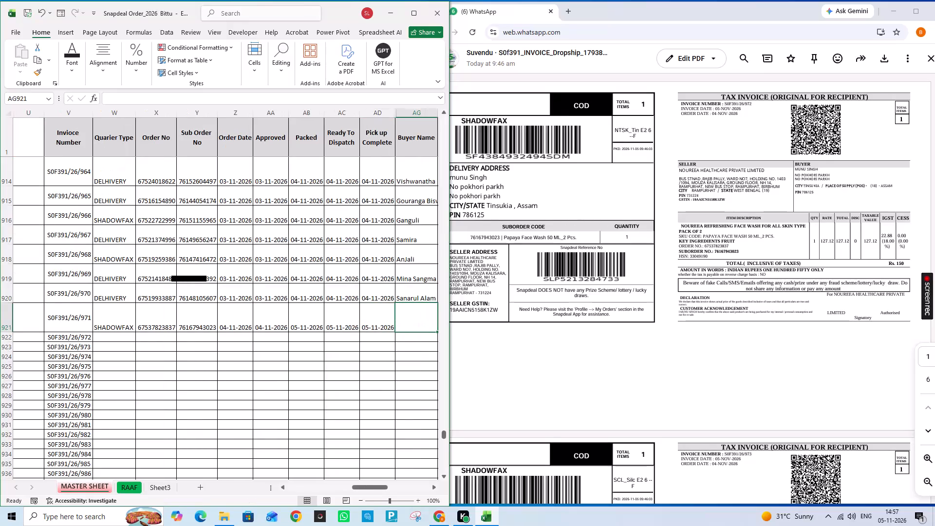
key("Right")
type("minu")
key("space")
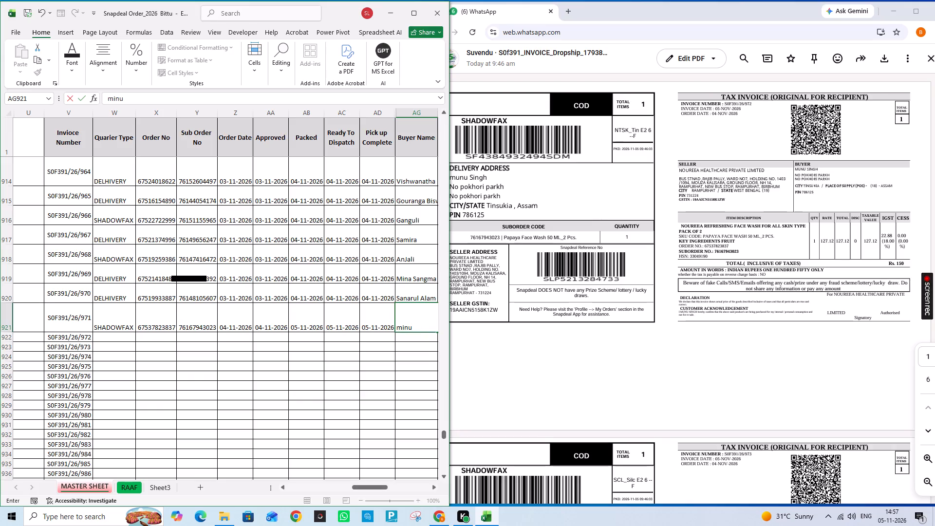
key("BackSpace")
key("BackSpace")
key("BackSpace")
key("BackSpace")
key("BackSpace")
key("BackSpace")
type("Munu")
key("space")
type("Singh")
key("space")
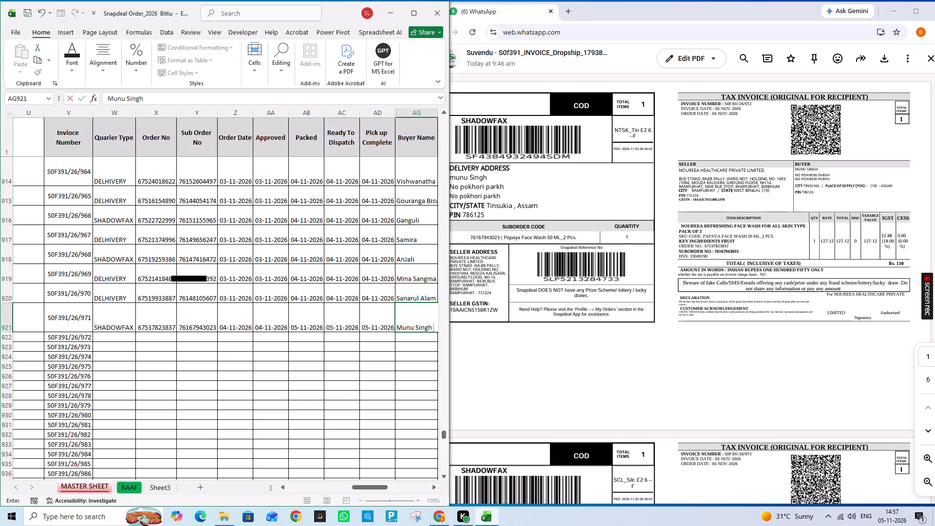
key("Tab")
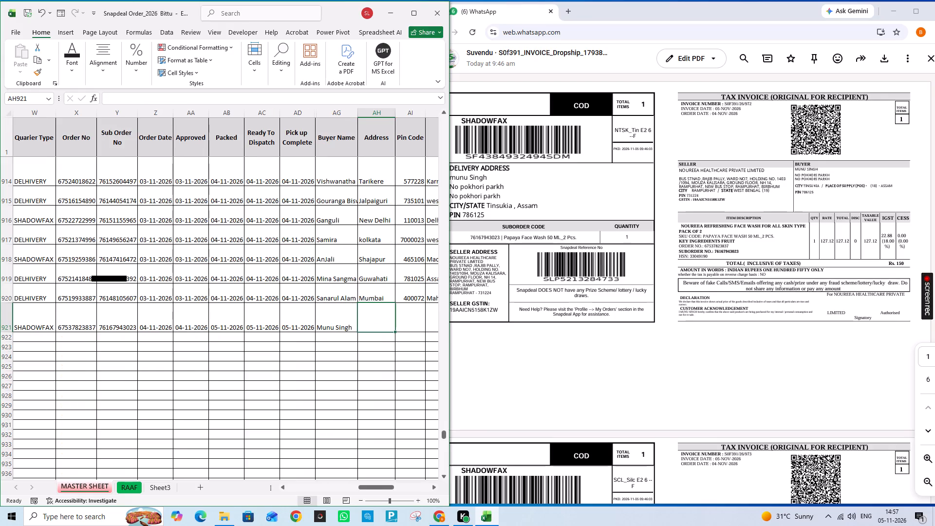
Fill row 921's Address, Pin Code and State cells with the buyer's city, pin code and state from the shipping label.
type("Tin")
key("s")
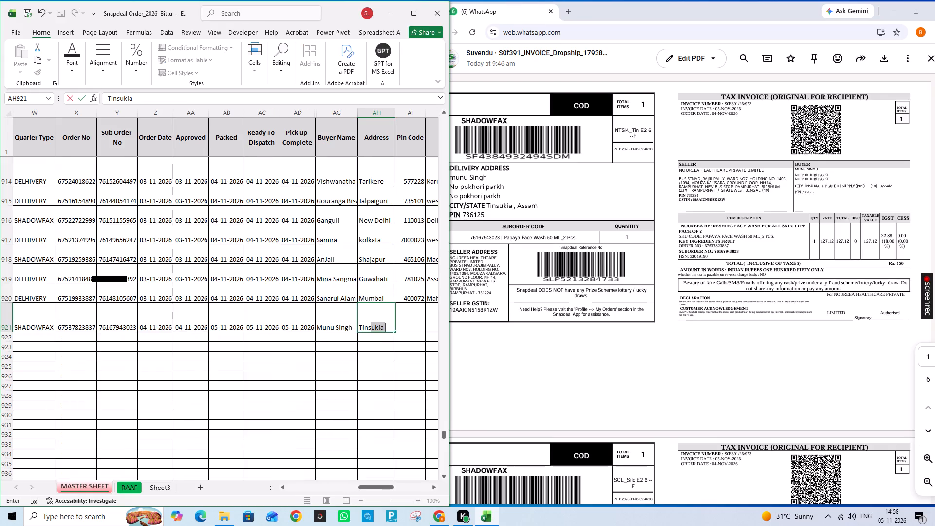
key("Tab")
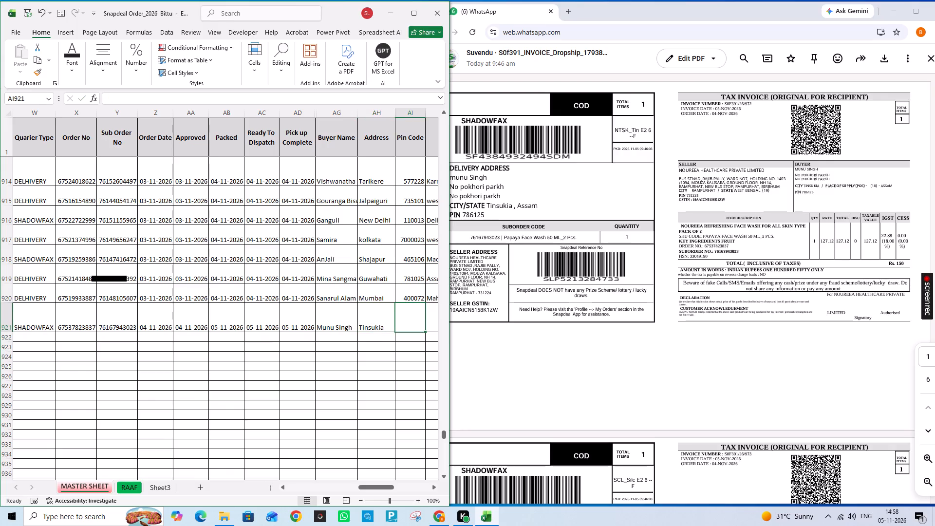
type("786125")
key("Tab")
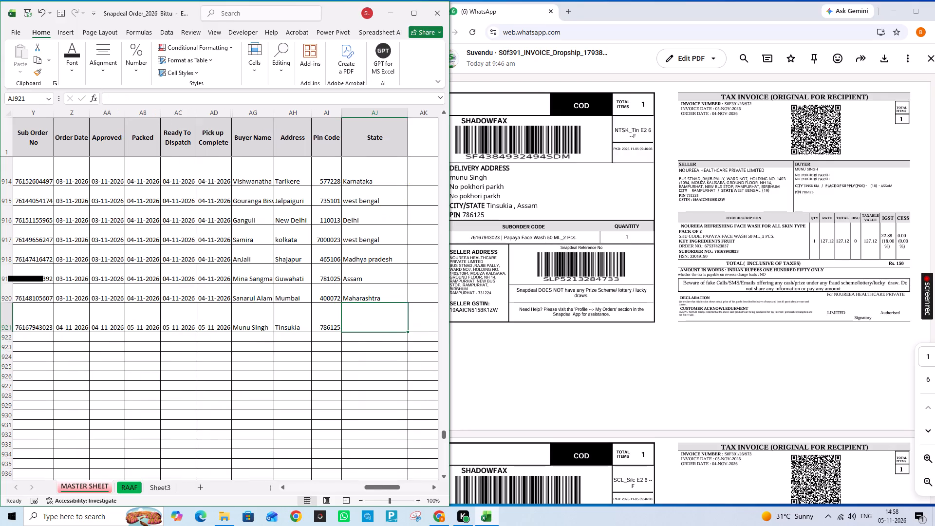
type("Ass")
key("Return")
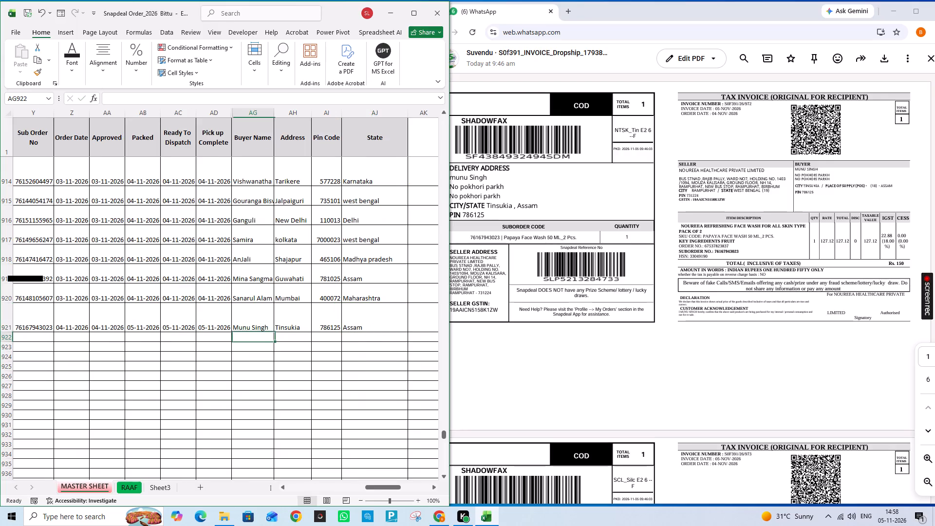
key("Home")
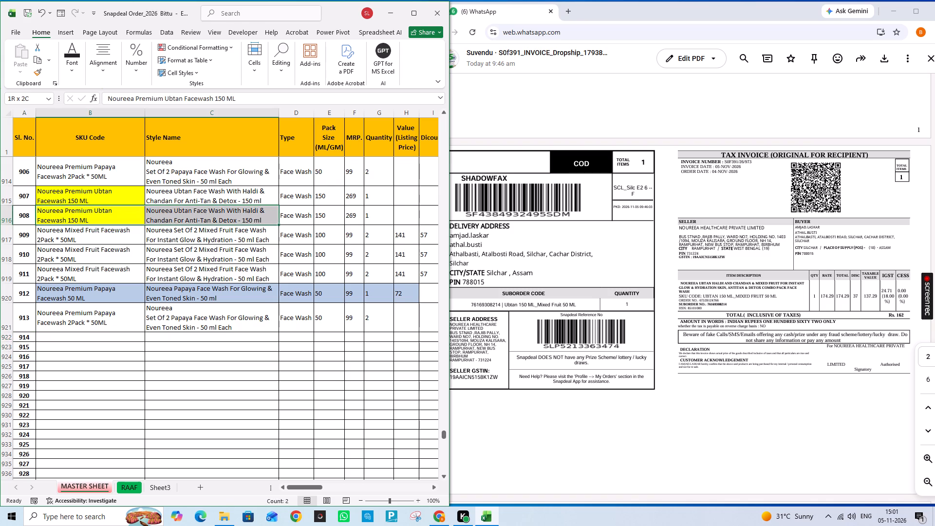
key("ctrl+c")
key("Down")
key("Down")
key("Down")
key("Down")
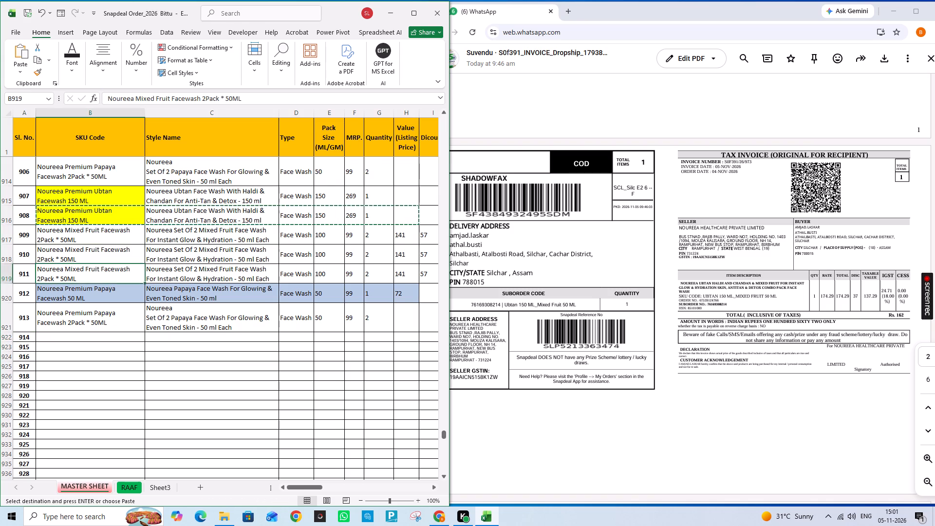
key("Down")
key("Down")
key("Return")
Go to the Quarier Type cell of row 922 for the new order.
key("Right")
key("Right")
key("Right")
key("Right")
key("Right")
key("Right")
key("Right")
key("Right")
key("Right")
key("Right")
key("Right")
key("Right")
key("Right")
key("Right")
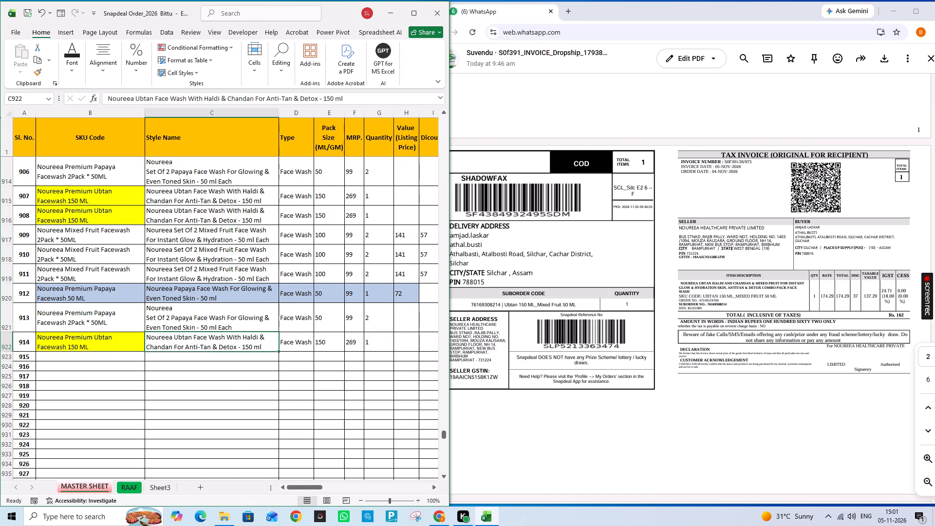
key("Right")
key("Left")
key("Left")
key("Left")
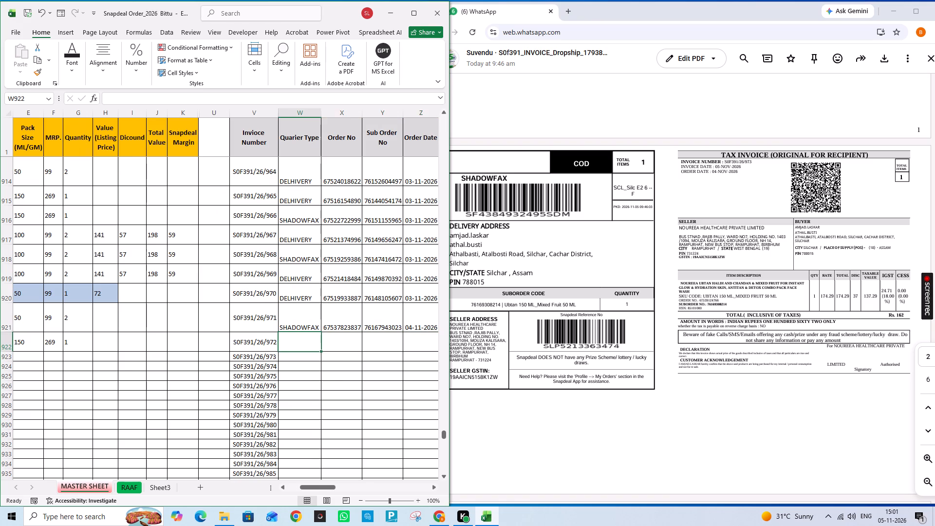
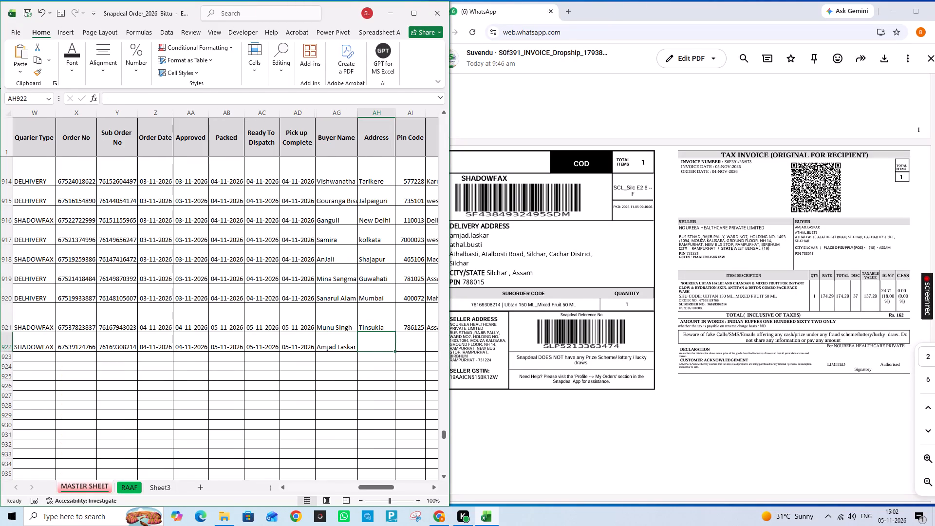
Enter the buyer's city from the delivery address in the Address cell of row 922.
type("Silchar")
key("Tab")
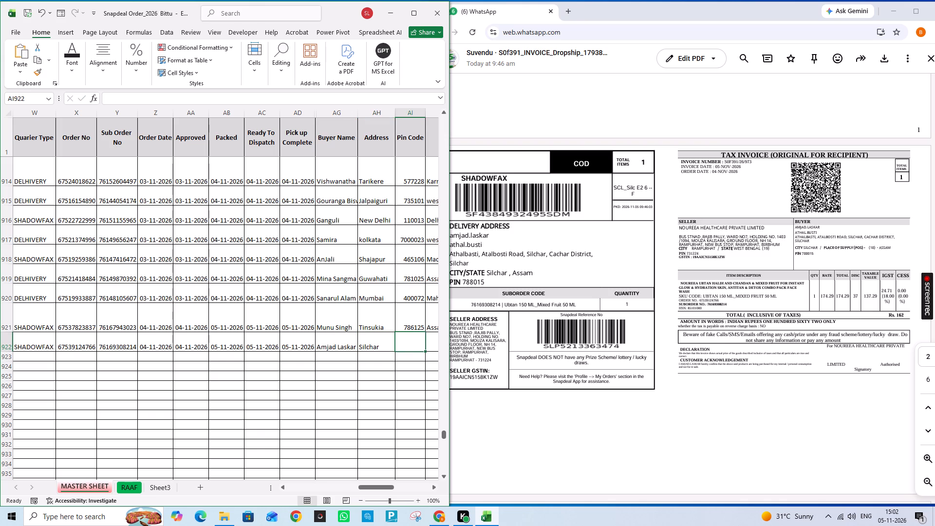
Fill row 922's Pin Code and State cells with the buyer's pin code and state, Assam, from the delivery address.
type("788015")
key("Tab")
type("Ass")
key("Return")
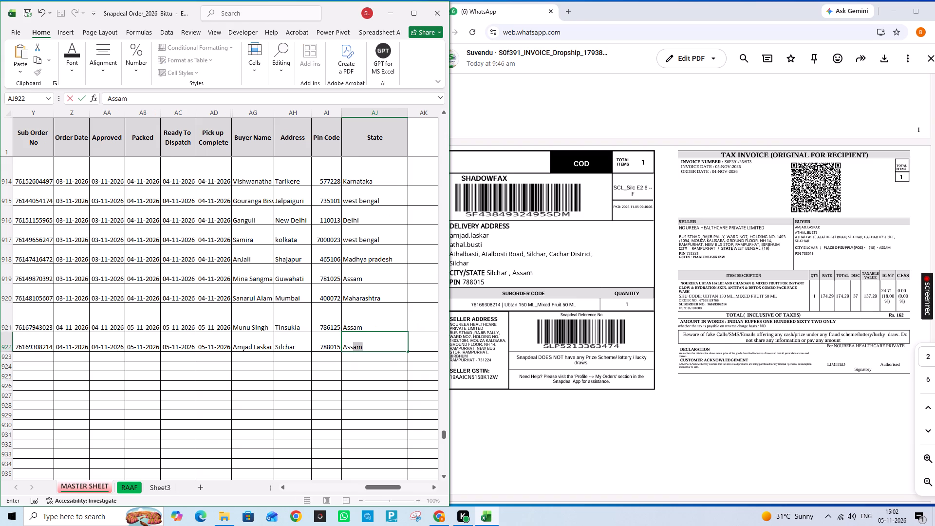
Insert a new row 923 below the current order and fill it down with all of row 922's data.
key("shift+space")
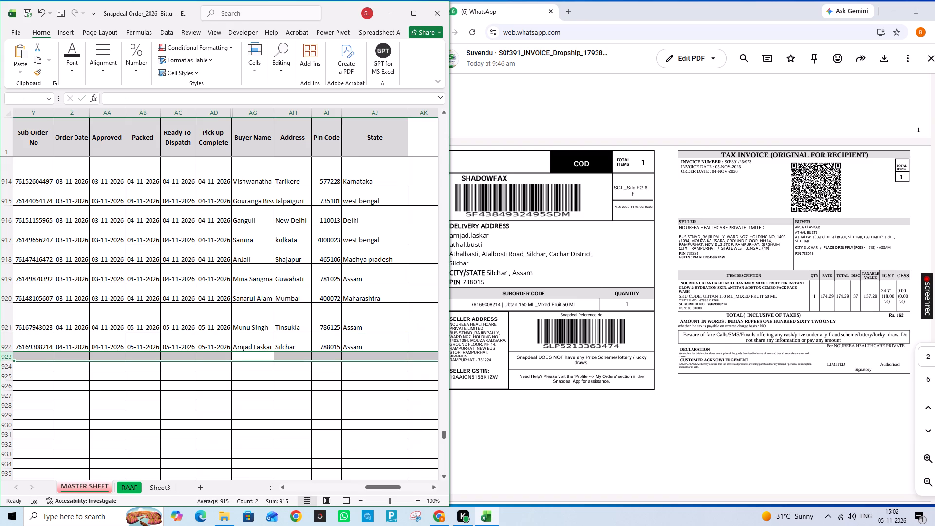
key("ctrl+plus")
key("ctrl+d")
Copy the Noureea Mixed Fruit Facewash 50 ML details, SKU Code through Value, from row 911 over row 923's product cells.
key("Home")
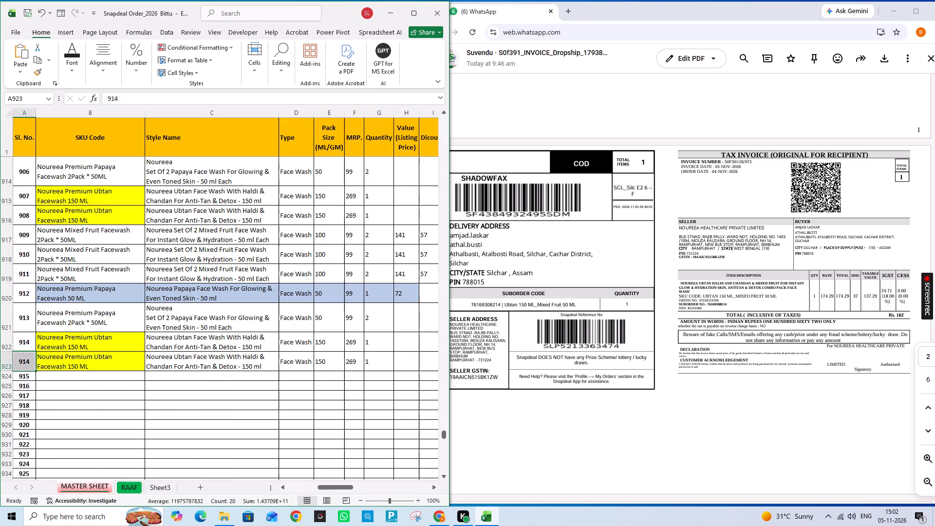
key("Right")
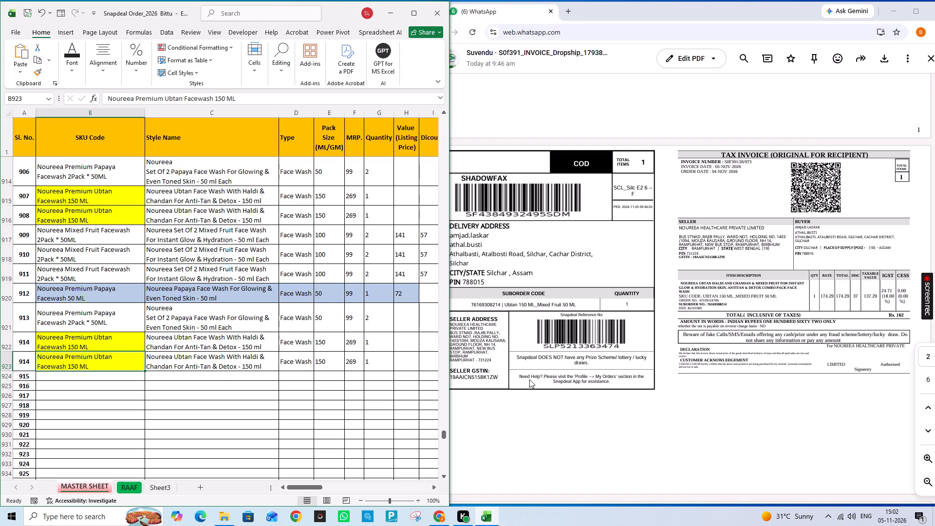
scroll(128, 249, "up", 1)
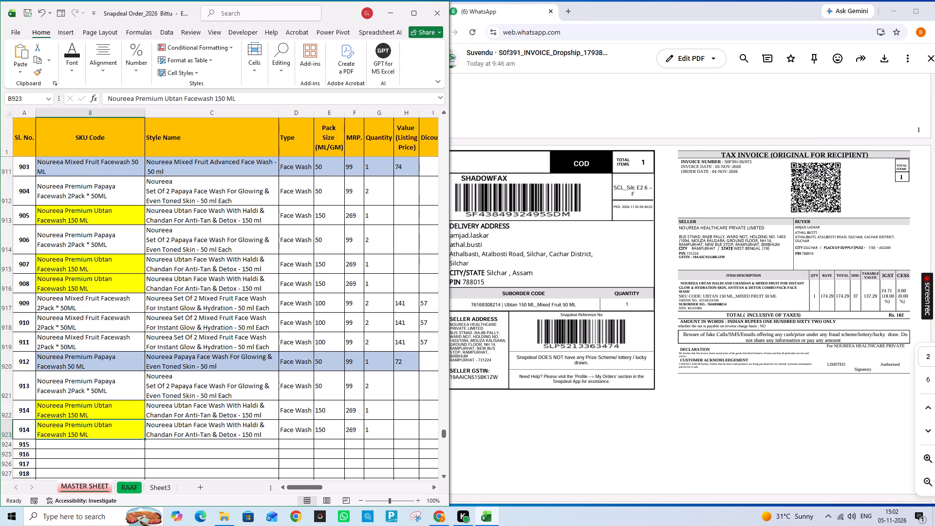
left_click(117, 159)
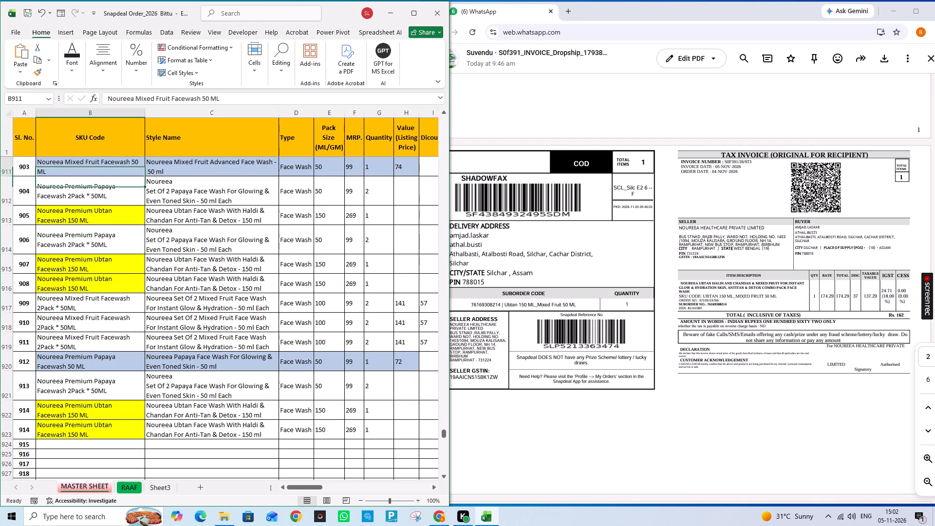
key("shift+Right")
key("shift+Right")
key("shift+Right")
key("shift+Right")
key("shift+Right")
key("shift+Right")
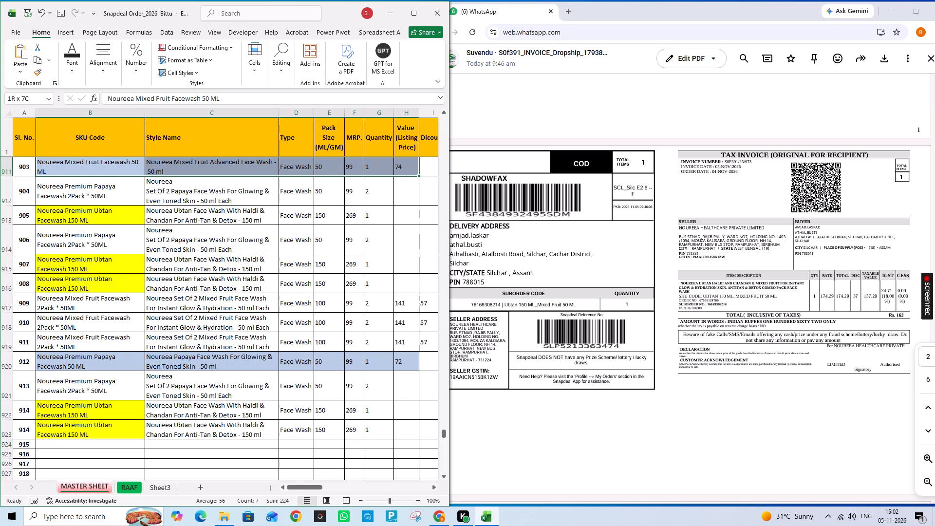
key("ctrl+c")
key("Down")
key("Down")
key("Down")
key("Down")
key("Down")
key("Down")
key("Down")
key("Down")
key("Down")
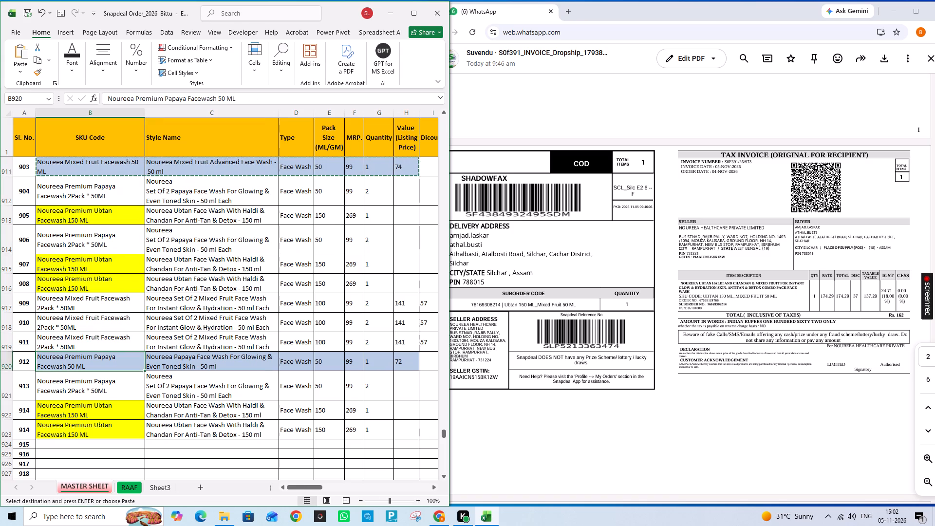
key("Down")
key("Down")
key("Down")
key("Return")
Check the Invoice Number cells of rows 923 and 924 against the number on the open invoice.
key("Right")
key("Right")
key("Right")
key("Right")
key("Right")
key("Right")
key("Right")
key("Right")
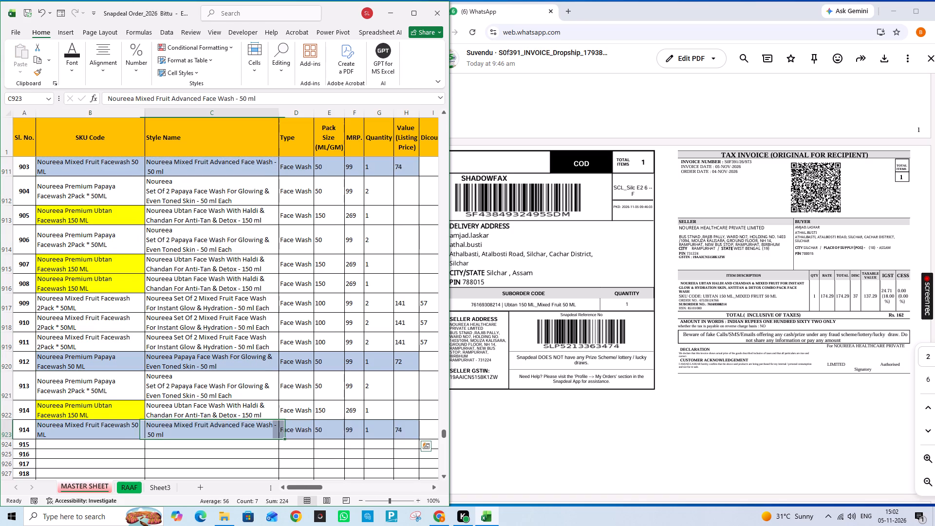
key("Right")
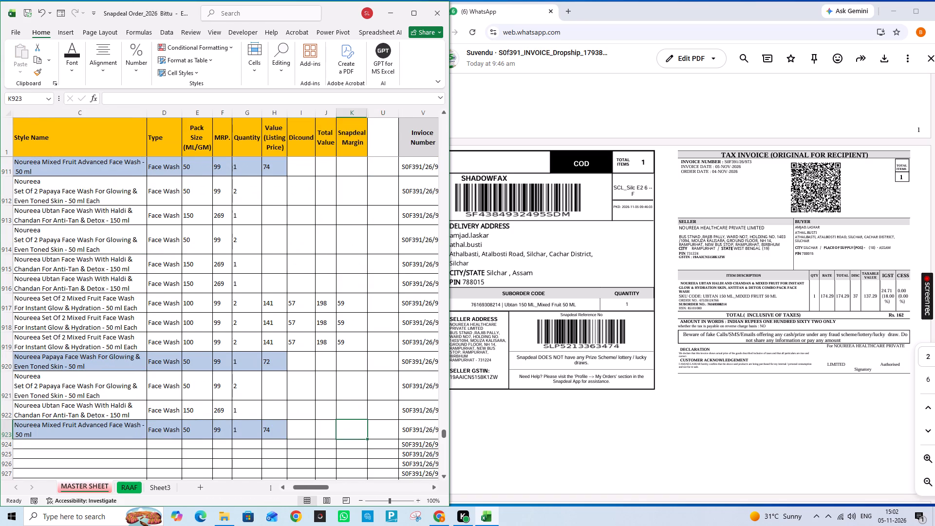
key("Right")
key("Right")
key("Right")
key("Left")
key("Down")
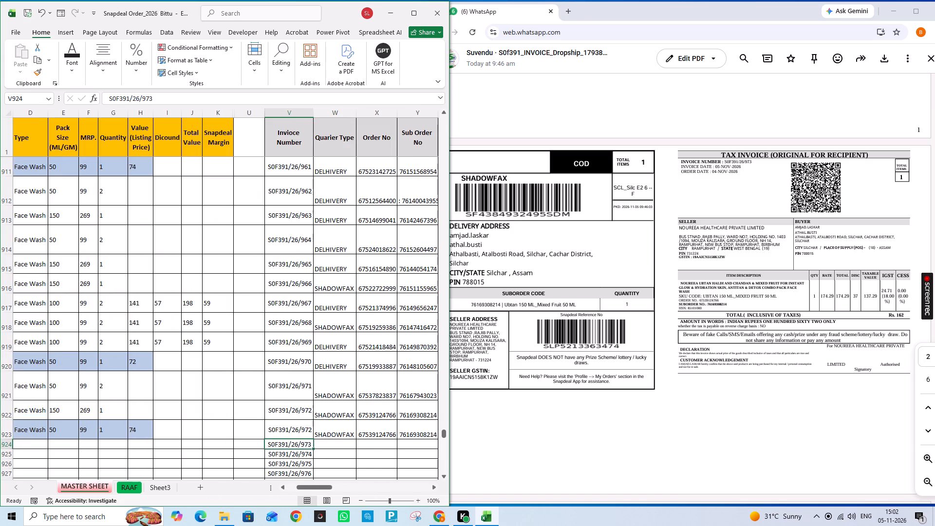
Clear the repeated serial number 914 from the Sl. No. cell of row 923.
key("Home")
key("Up")
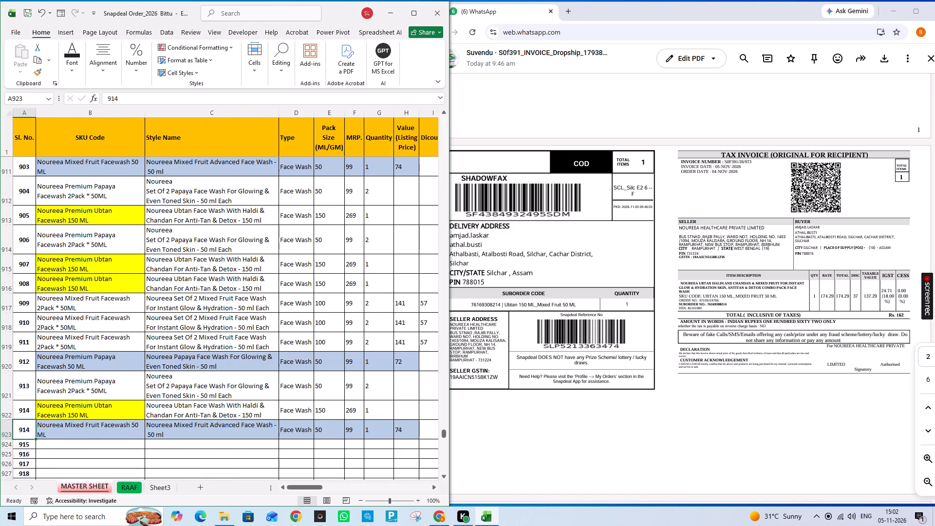
key("Delete")
For the next invoice's Ubtan Face Wash 150 ML order, copy row 922's SKU Code through Value (Listing Price) cells into row 924.
key("Down")
key("Right")
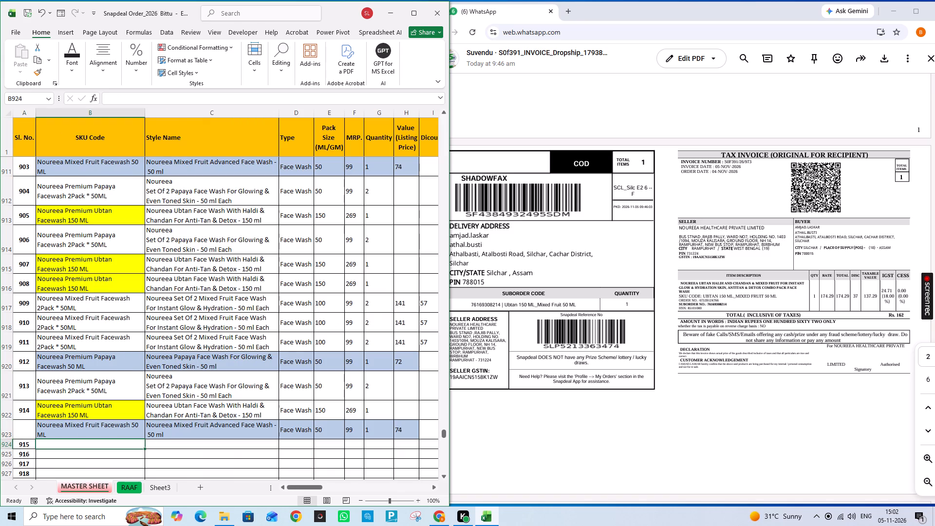
scroll(175, 302, "down", 2)
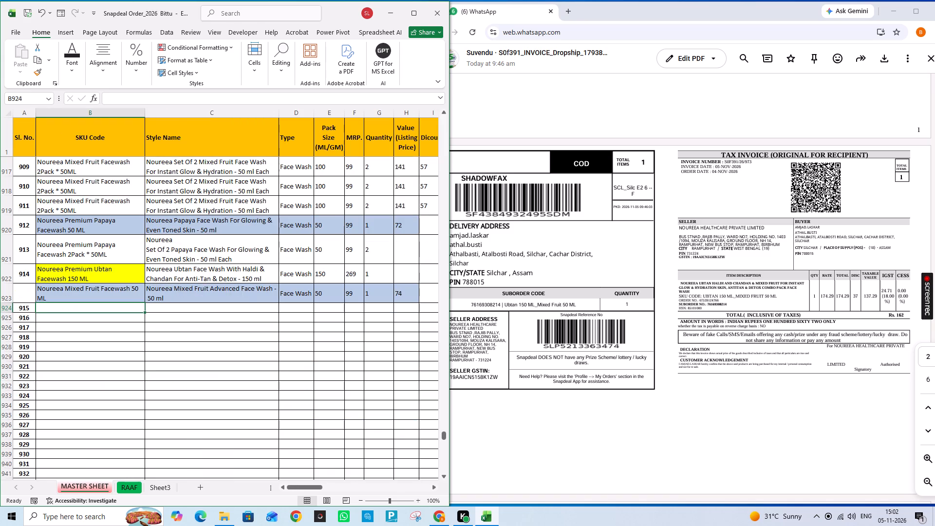
scroll(696, 348, "down", 5)
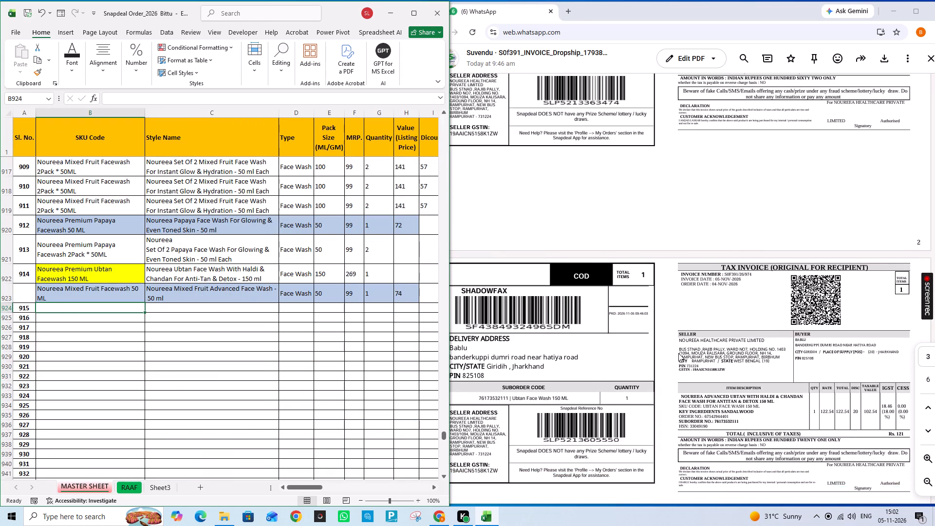
scroll(677, 353, "down", 2)
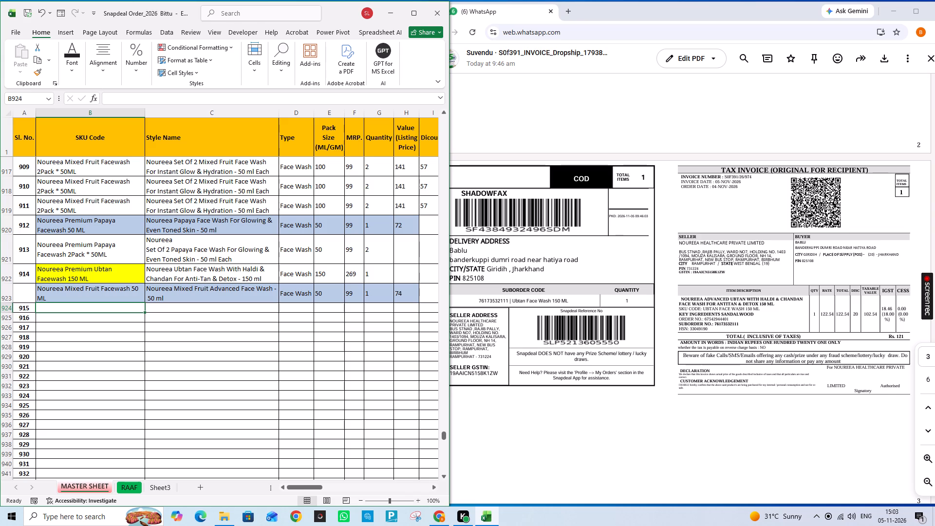
left_click(88, 267)
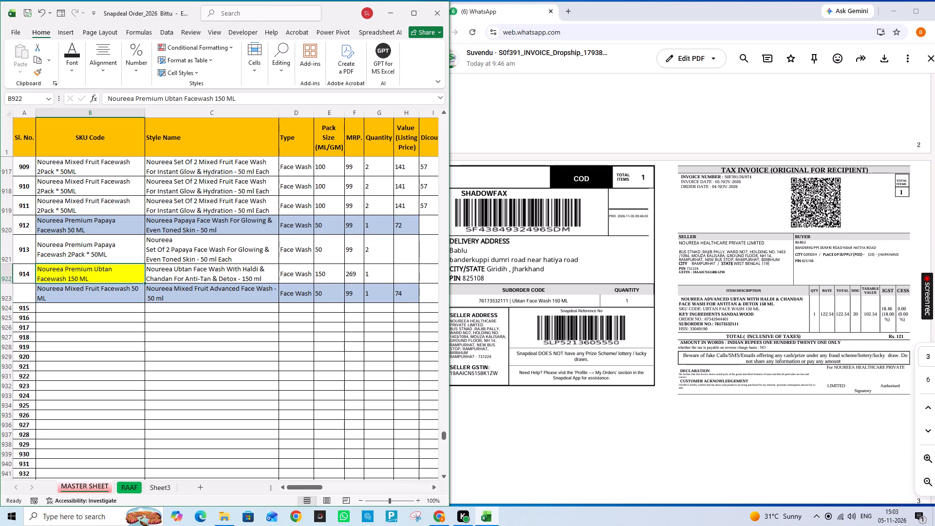
key("shift+Right")
key("shift+Right")
key("shift+Right")
key("shift+Right")
key("shift+Right")
key("shift+Right")
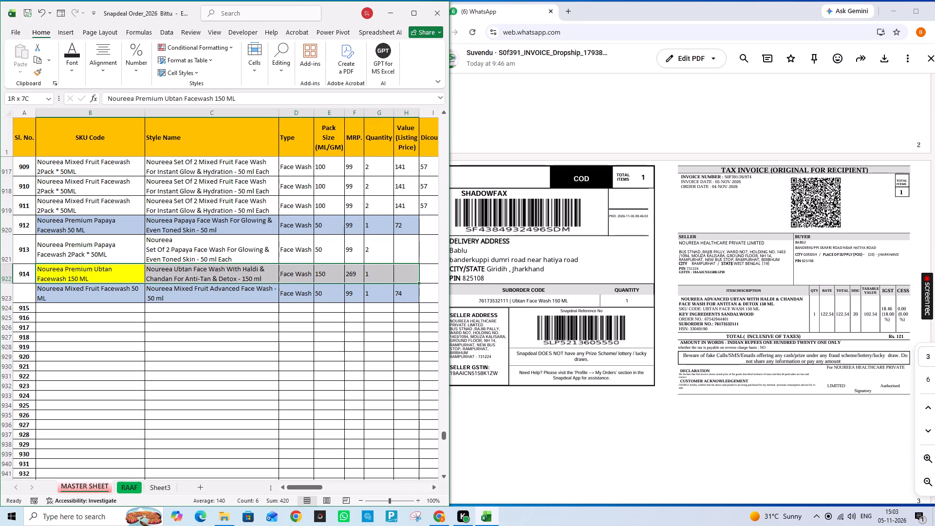
key("ctrl+c")
key("Down")
key("Down")
key("Return")
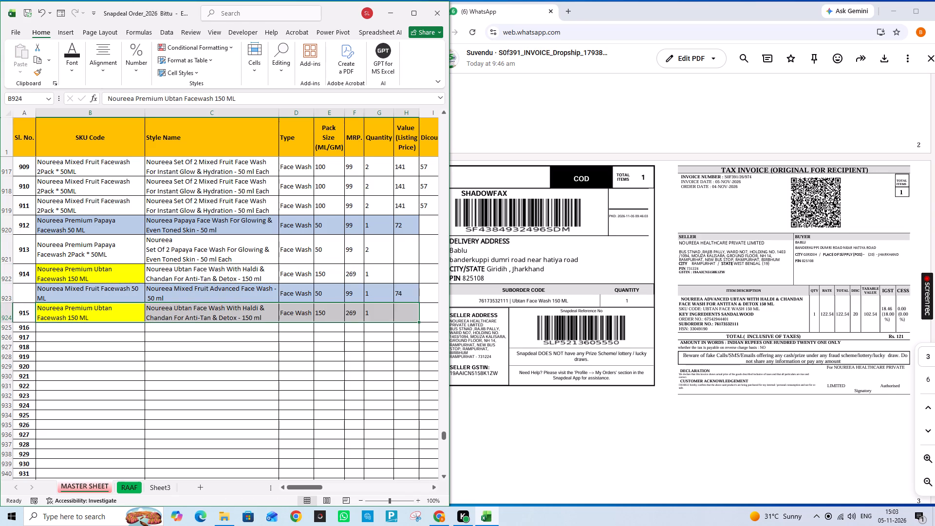
Enter SHADOWFAX in the Quarier Type cell of row 924.
key("Right")
key("Right")
key("Right")
key("Right")
key("Right")
key("Right")
key("Right")
key("Right")
key("Right")
key("Right")
key("Right")
key("Right")
key("Right")
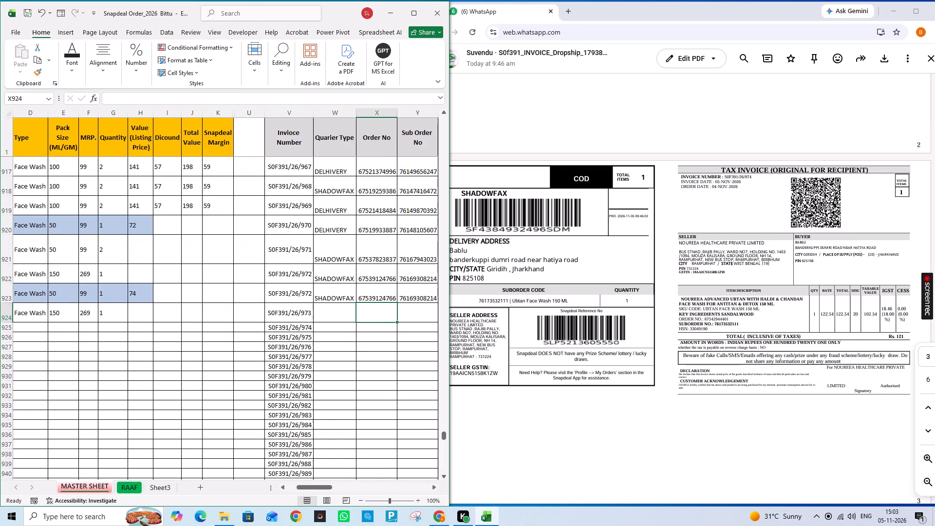
key("Left")
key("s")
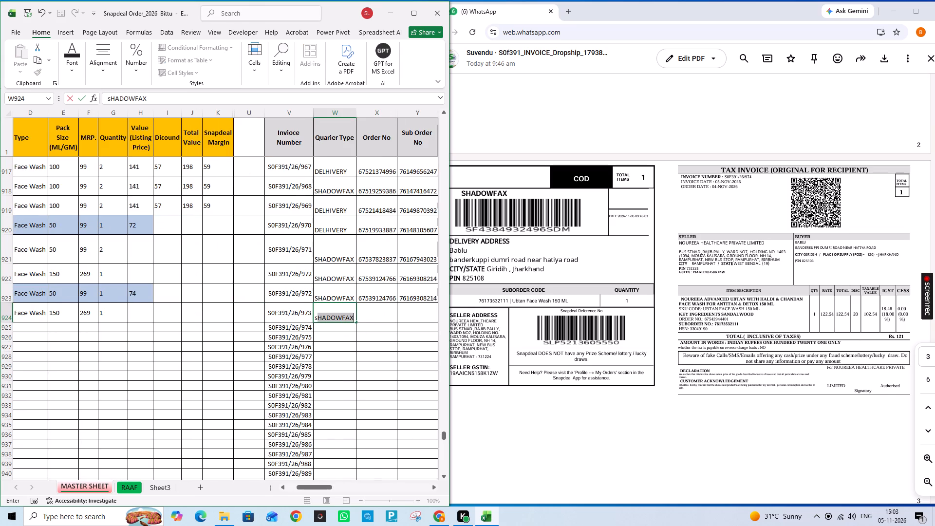
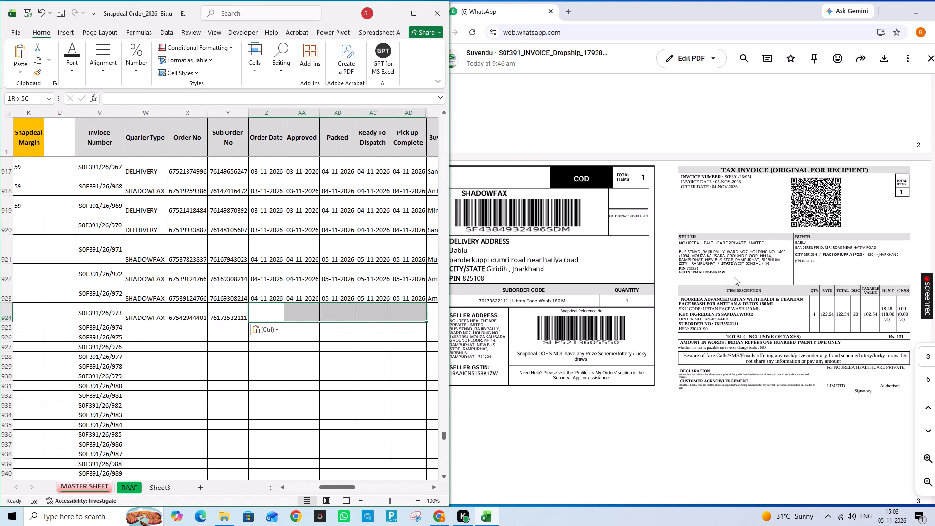
Fill row 923's dates, 04-11-2026 and 05-11-2026, down into the Order Date through Pick up Complete cells of row 924.
key("ctrl+d")
Enter the buyer's name from the delivery address in the Buyer Name cell of row 924.
key("ctrl+Right")
key("Right")
key("Right")
key("Left")
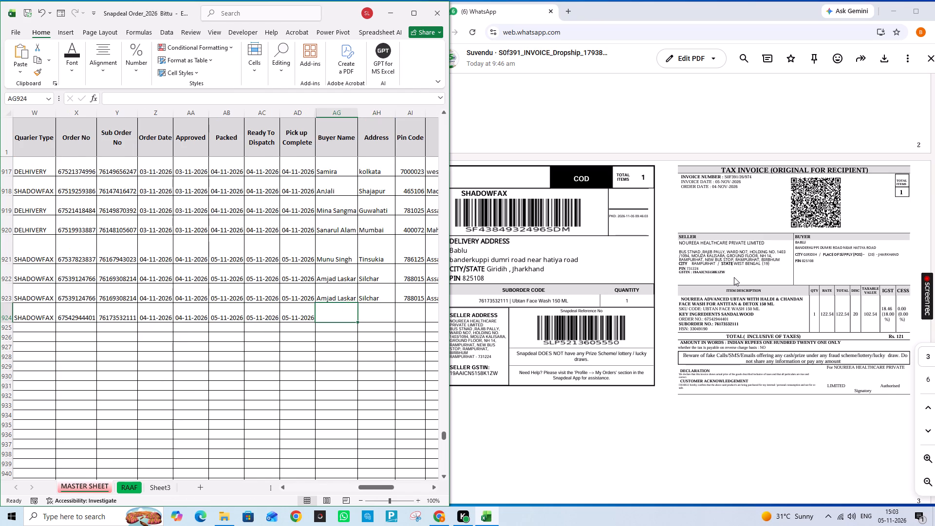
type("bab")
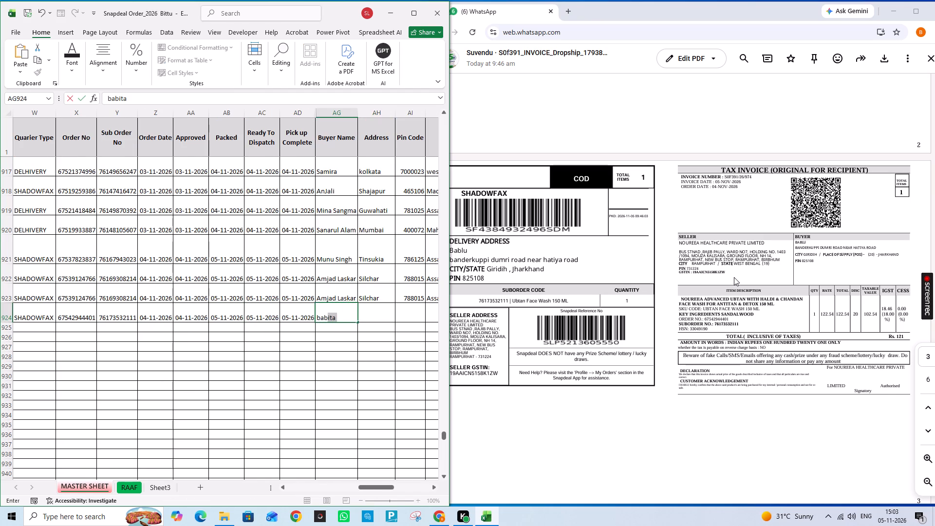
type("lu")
Complete row 924's buyer details with the city, PIN code and state from the delivery address in the Address, Pin Code and State cells.
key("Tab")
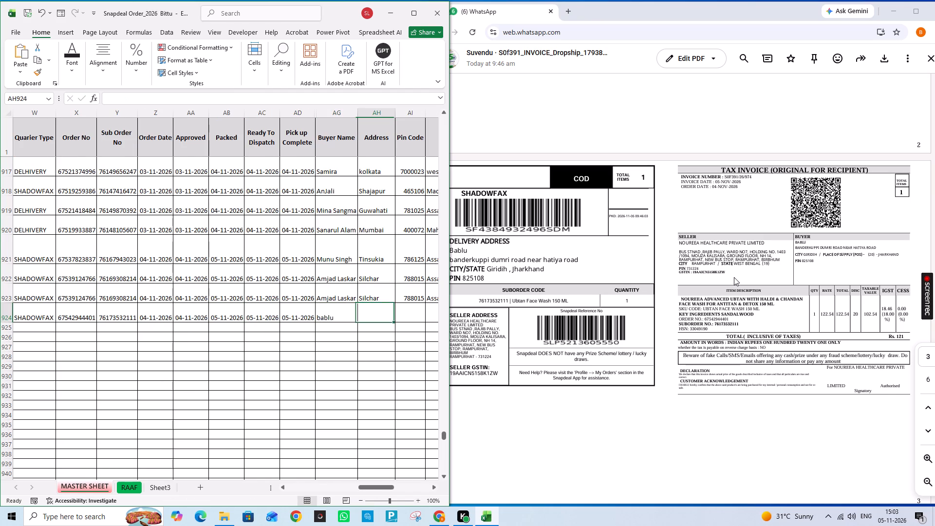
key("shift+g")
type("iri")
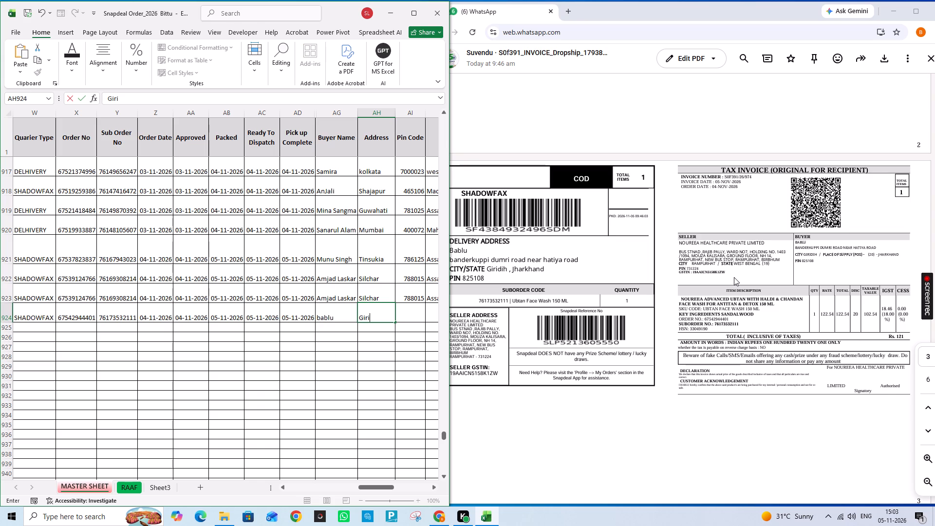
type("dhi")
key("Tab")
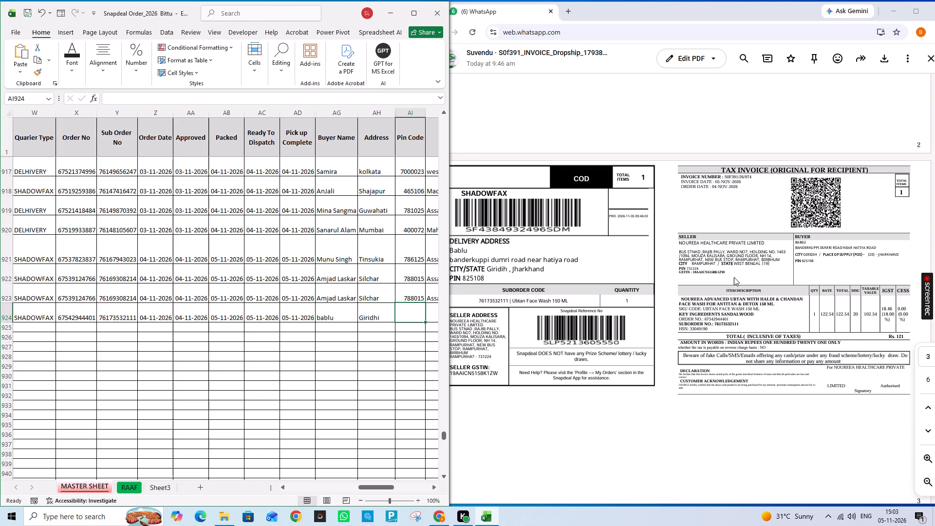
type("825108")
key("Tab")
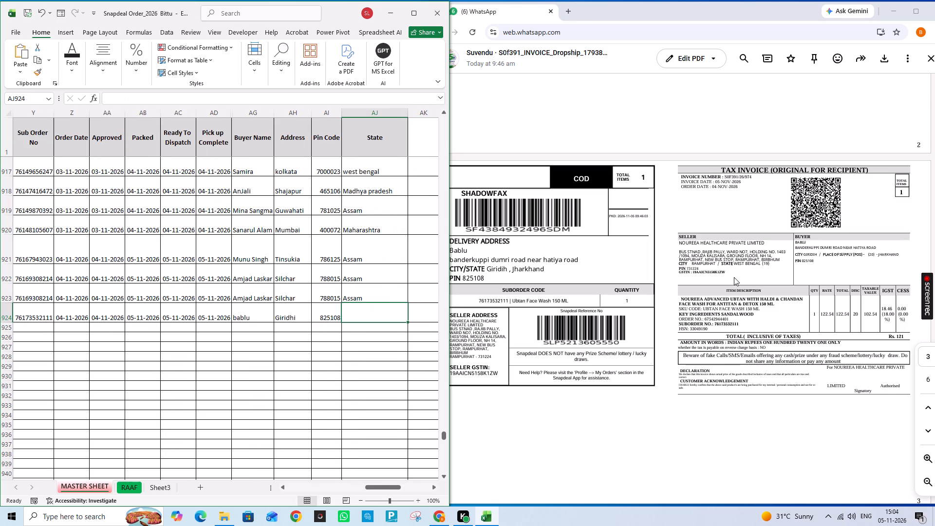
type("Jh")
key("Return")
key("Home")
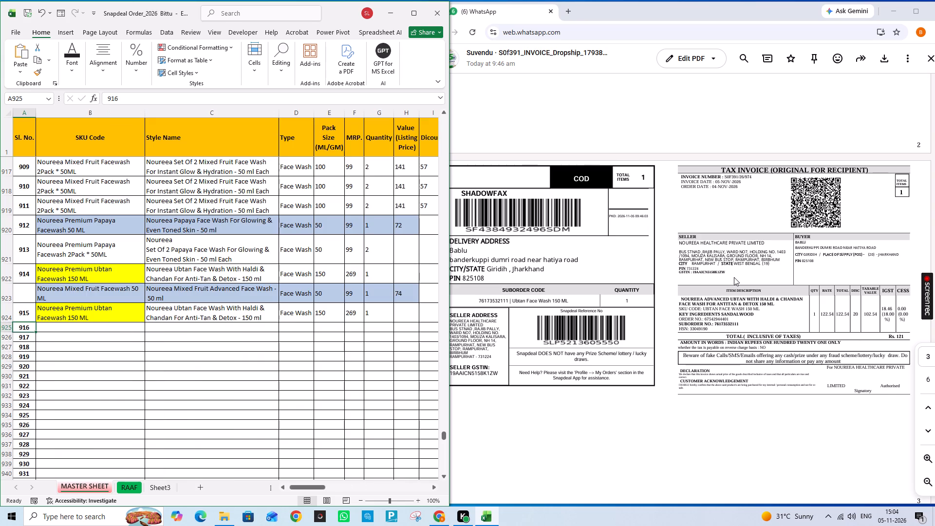
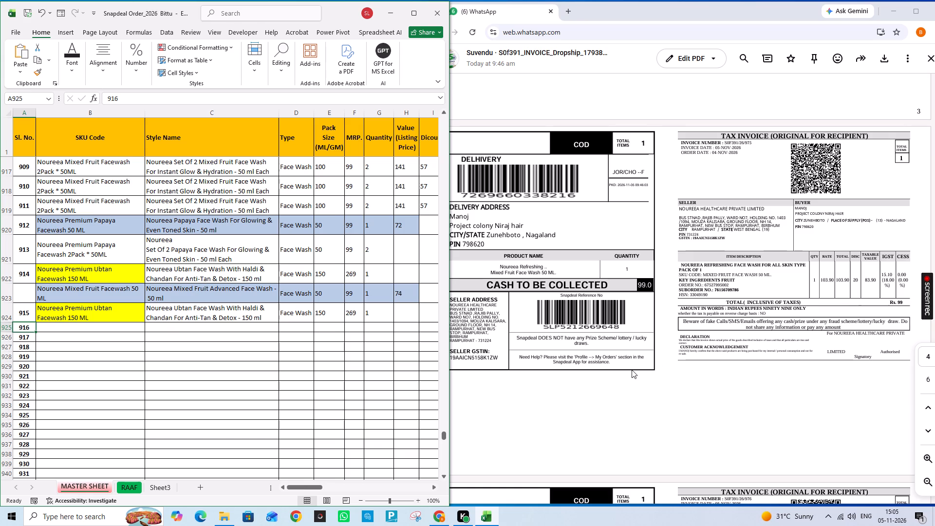
For the next invoice's Mixed Fruit Face Wash 50 ML order, copy row 923's SKU Code through Dicound cells into row 925.
left_click(102, 294)
key("shift+Right")
key("shift+Right")
key("shift+Right")
key("shift+Right")
key("shift+Right")
key("shift+Right")
key("shift+Right")
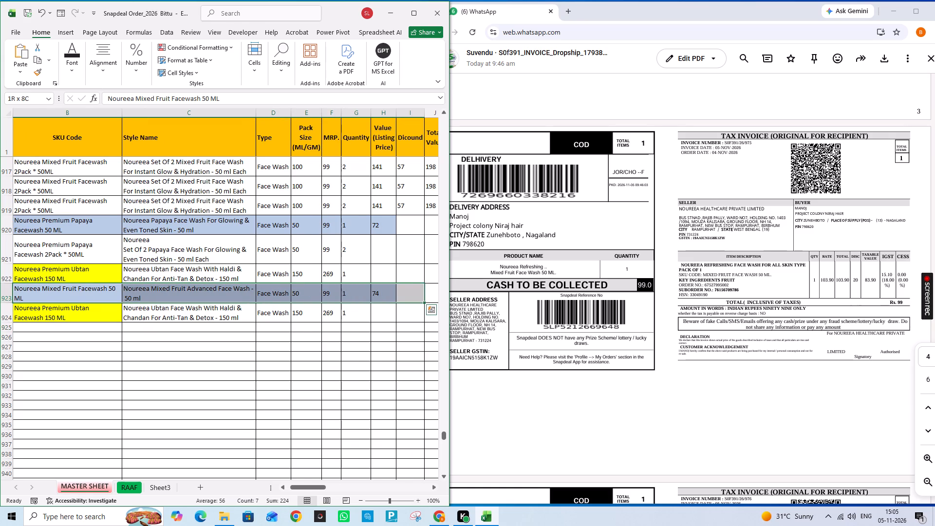
key("ctrl+c")
key("Down")
key("Down")
key("Return")
Go to the Quarier Type cell of row 925 to record the courier for the Mixed Fruit Face Wash order.
key("Right")
key("Right")
key("Right")
key("Right")
key("Right")
key("Right")
key("Right")
key("Right")
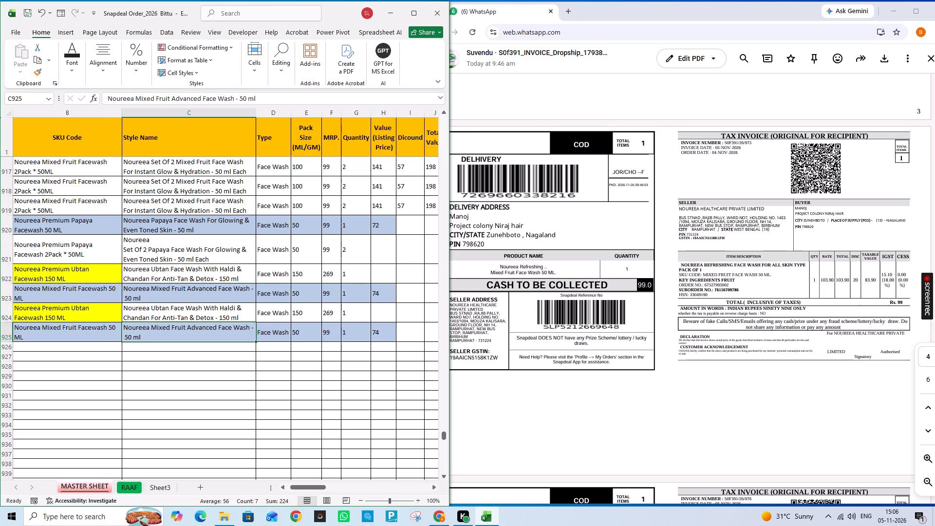
key("Right")
key("Right")
key("Right")
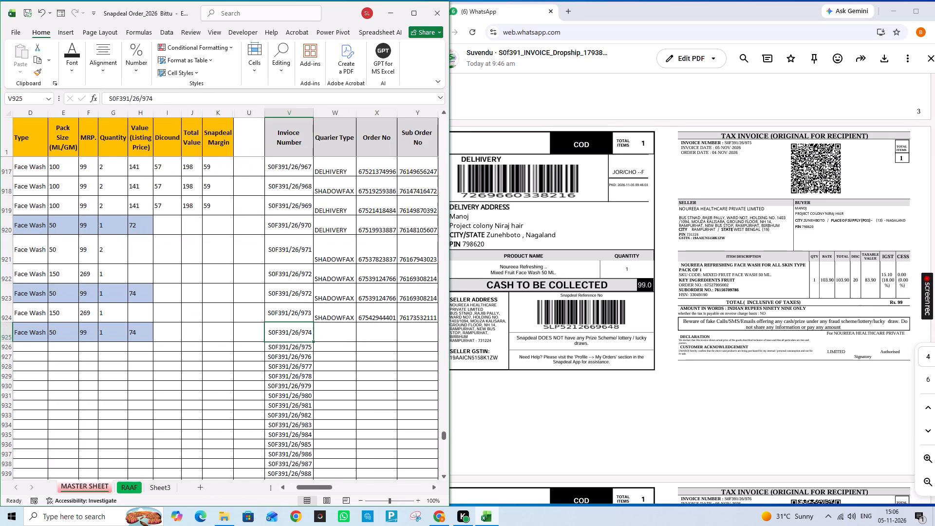
key("Right")
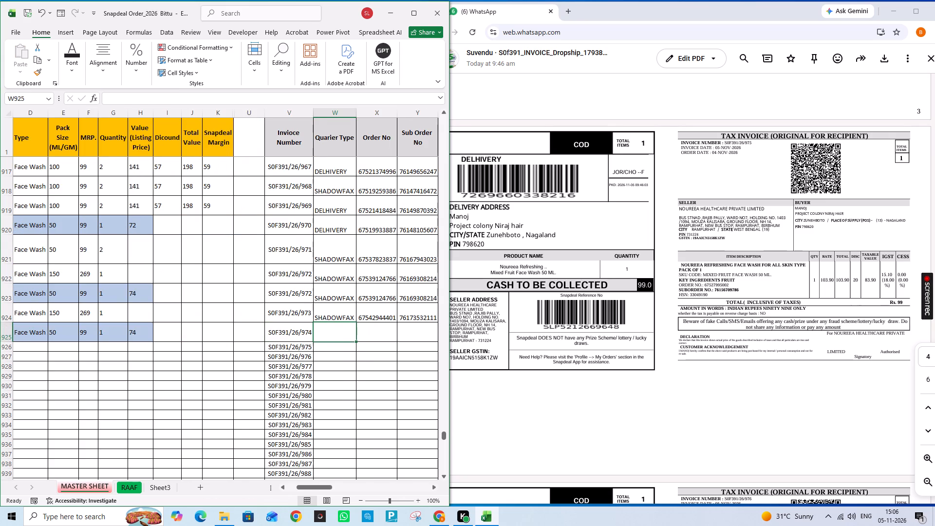
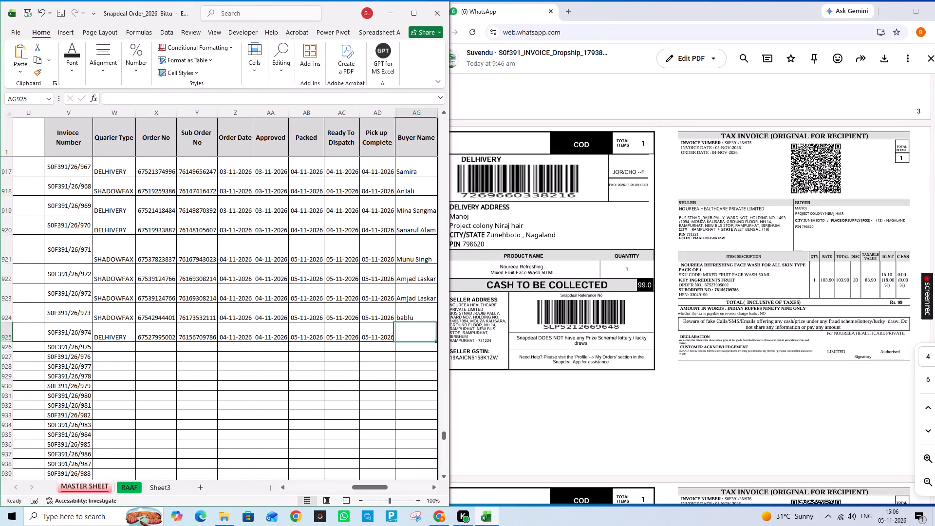
Enter the buyer's name from the delivery address in the Buyer Name cell of row 925.
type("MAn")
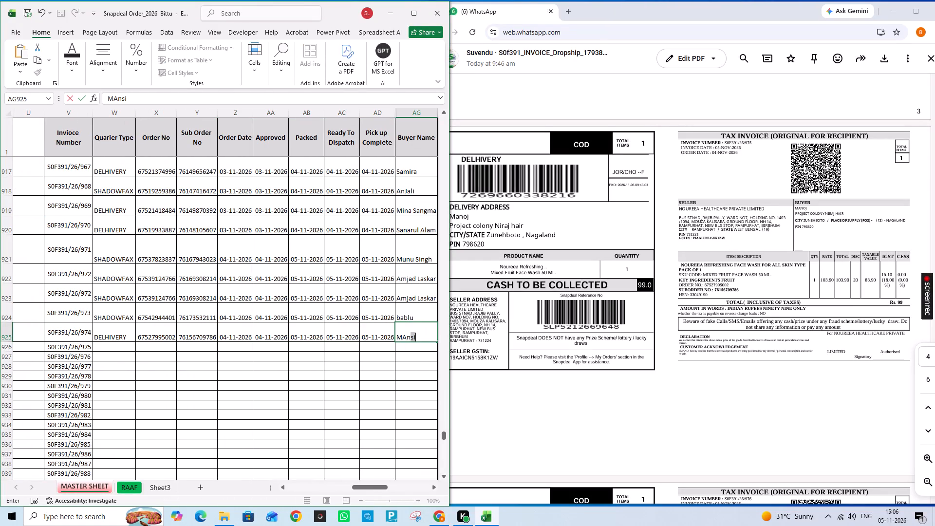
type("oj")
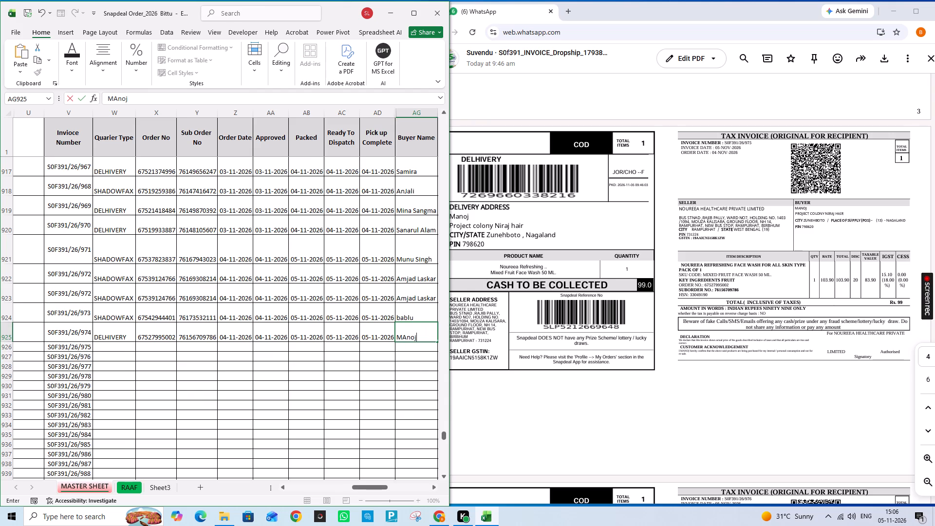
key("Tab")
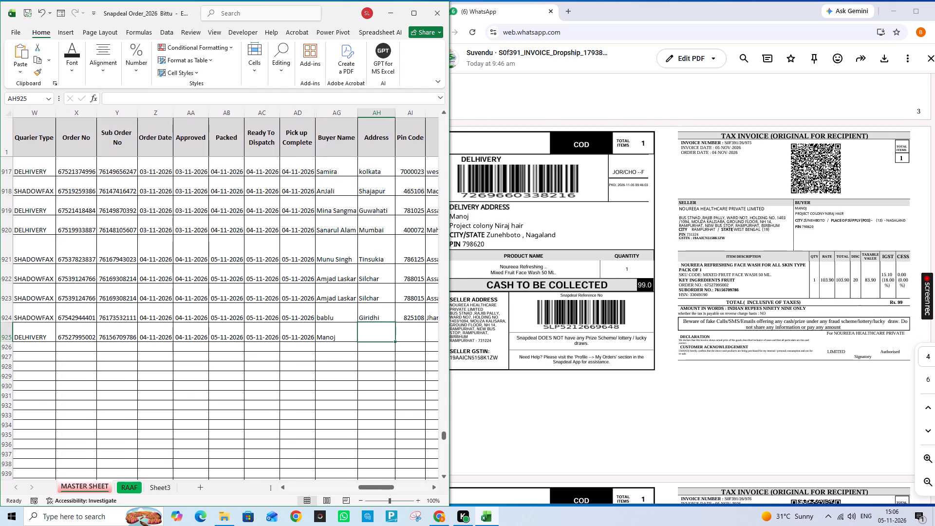
Enter the delivery city, Zunehboto, in the Address cell of row 925.
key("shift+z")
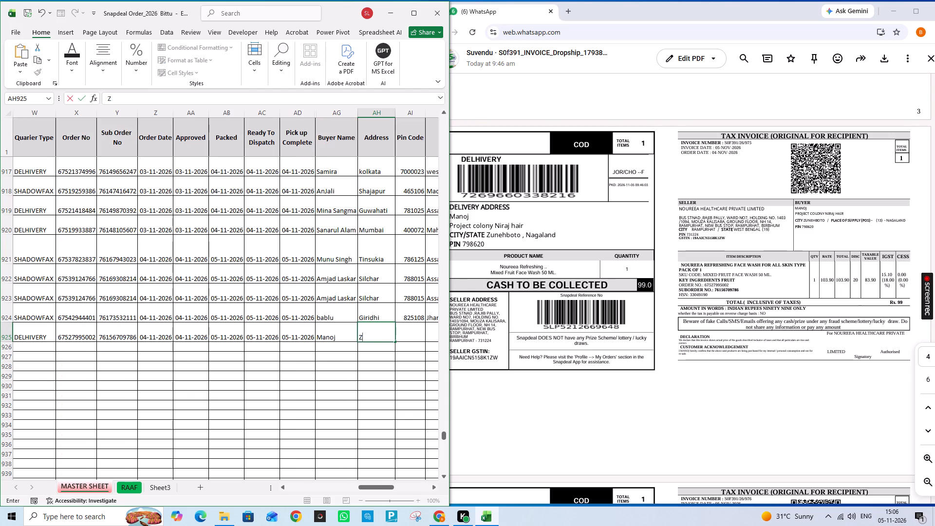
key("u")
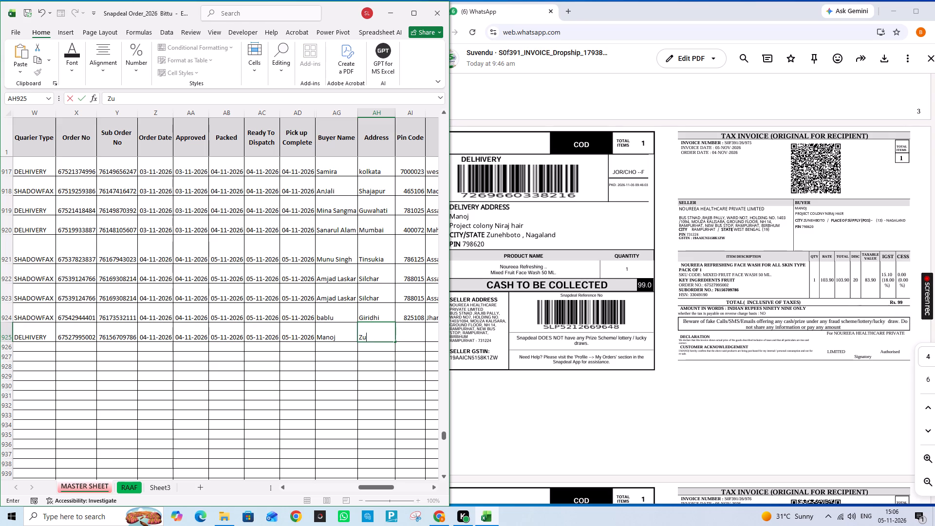
type("ne")
type("hboto")
key("Tab")
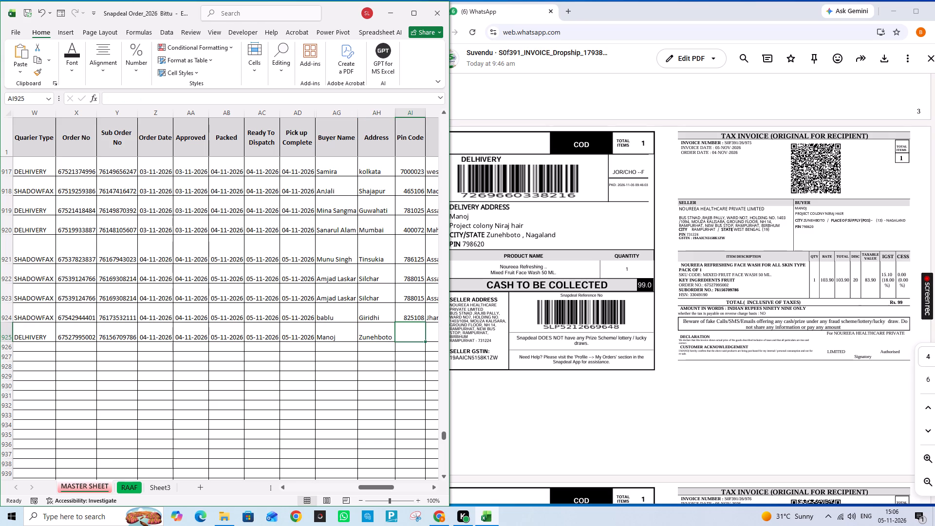
Enter the postal code from the invoice's delivery address in the Pin Code cell of row 925.
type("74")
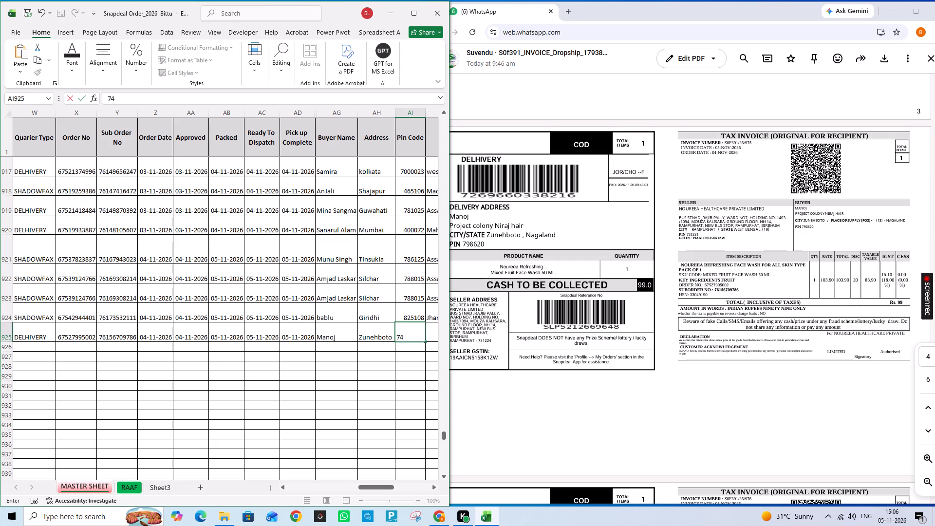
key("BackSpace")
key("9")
Complete row 925's delivery details with the invoice's postal code in the Pin Code cell and Nagaland in the State cell.
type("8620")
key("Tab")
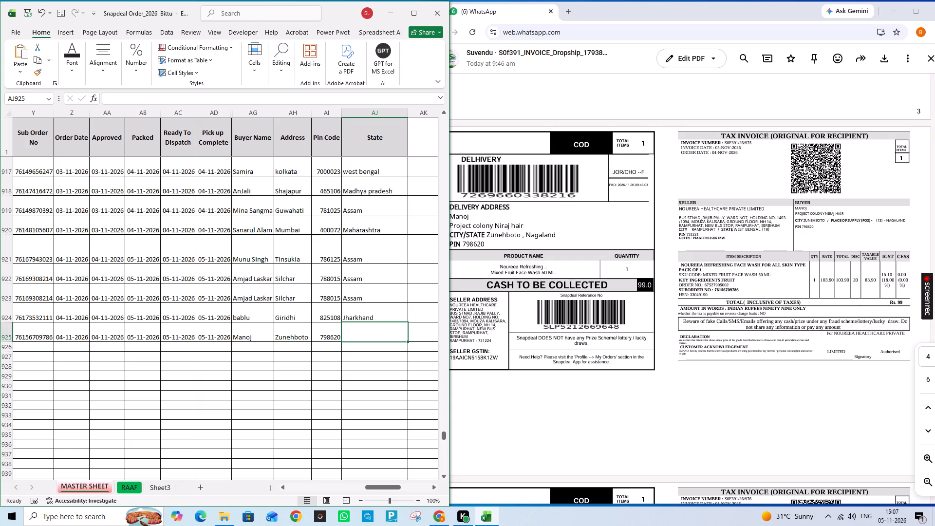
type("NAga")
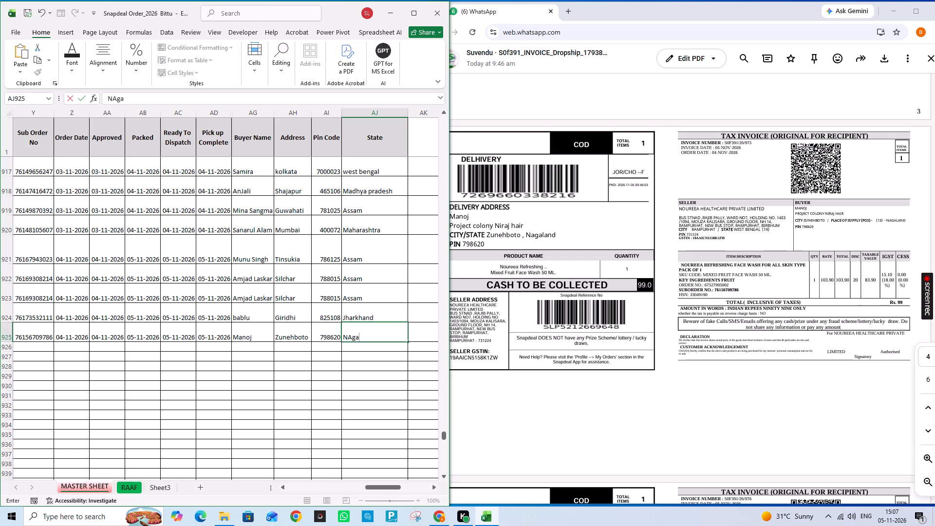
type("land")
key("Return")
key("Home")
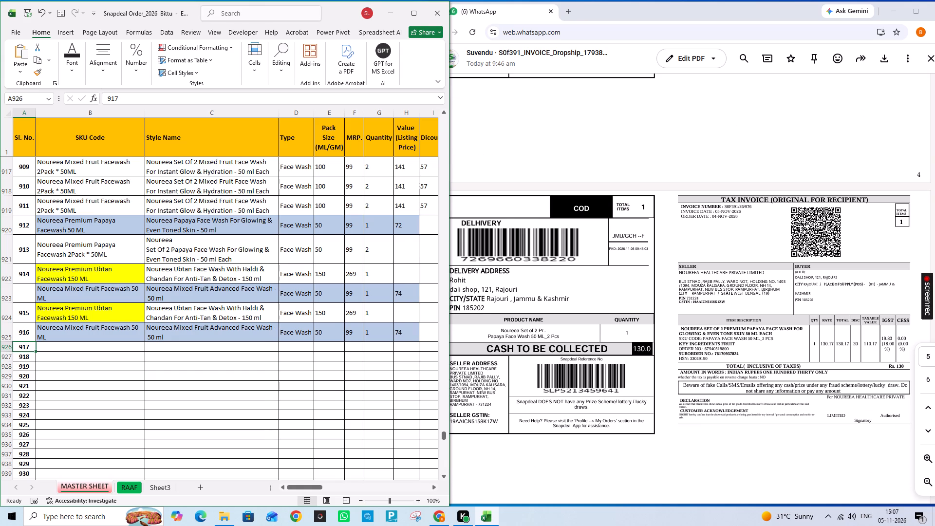
left_click(88, 256)
key("shift+Right")
key("shift+Right")
key("shift+Right")
key("shift+Right")
key("shift+Right")
key("shift+Right")
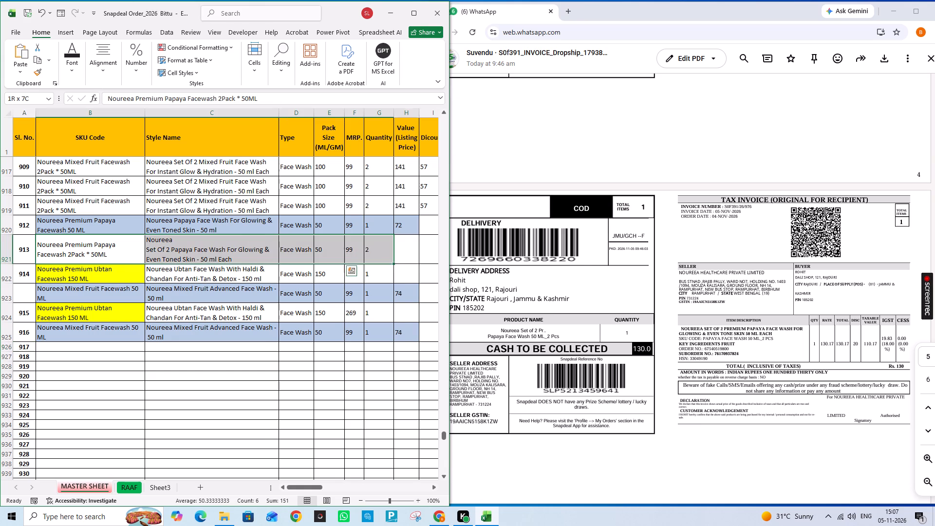
key("ctrl+c")
key("Down")
key("Down")
key("Down")
key("Down")
key("Down")
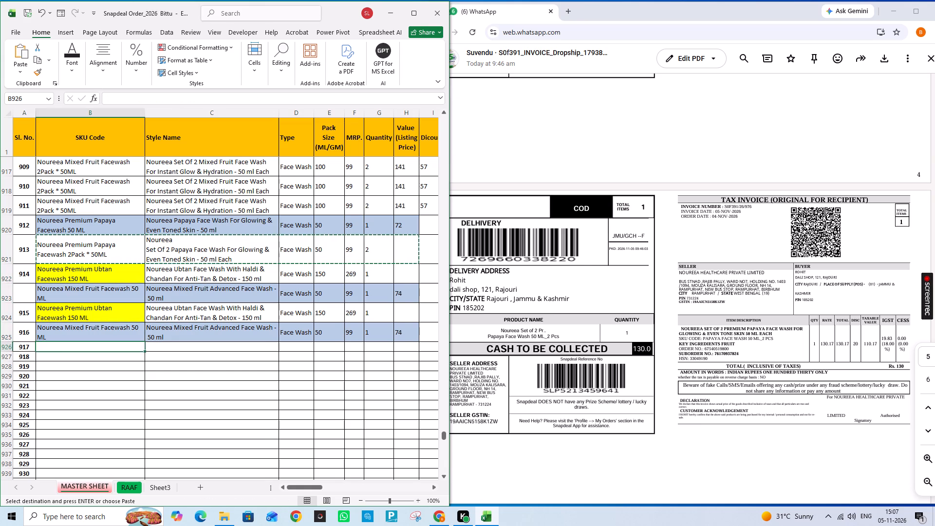
key("Return")
Enter the courier DELHIVERY in the Quarier Type cell of row 926.
key("Right")
key("Right")
key("Right")
key("Right")
key("Right")
key("Right")
key("Right")
key("Right")
key("Right")
key("Right")
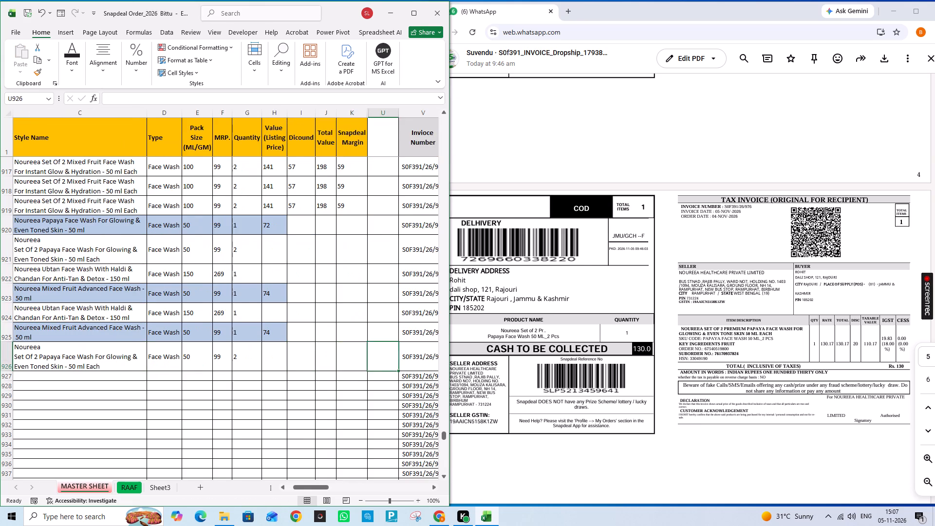
key("Right")
key("Right")
key("Right")
key("Left")
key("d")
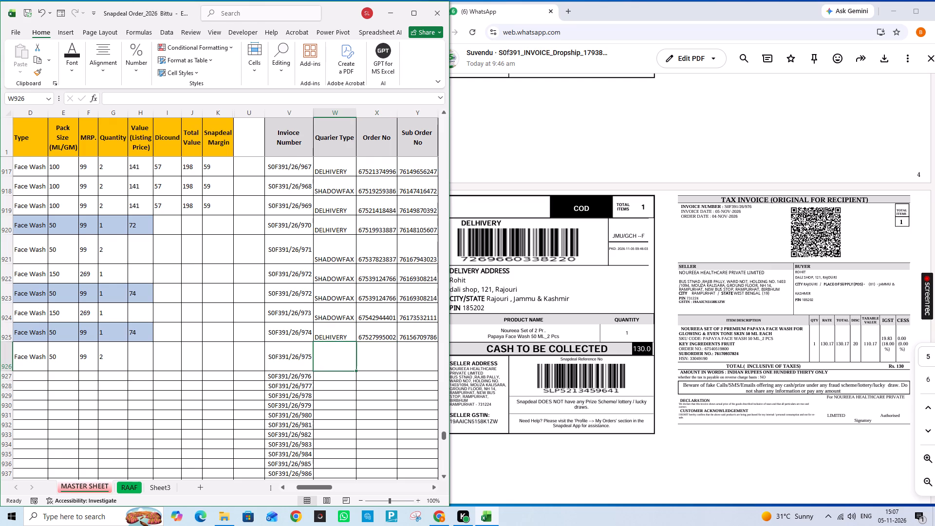
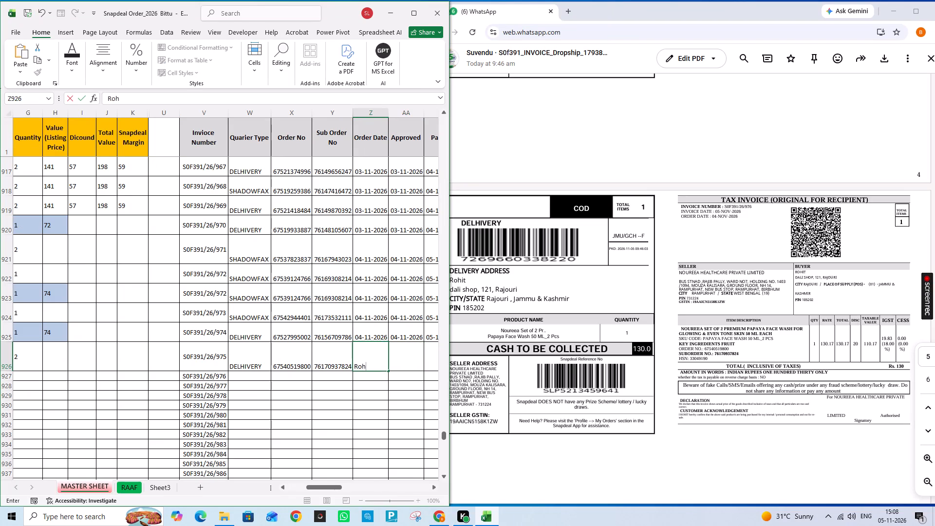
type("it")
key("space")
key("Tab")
Fill row 926 from Order Date through Pick up Complete with the row above's dates, 04-11-2026 and 05-11-2026.
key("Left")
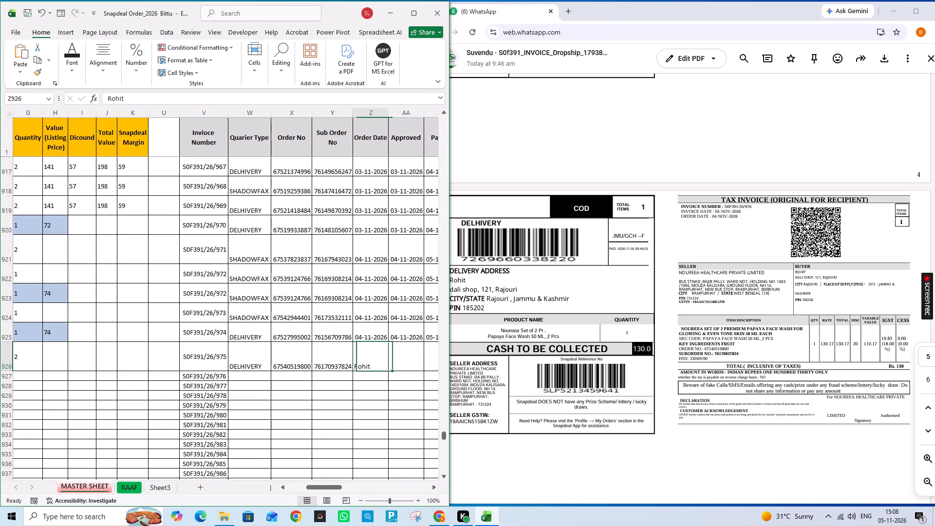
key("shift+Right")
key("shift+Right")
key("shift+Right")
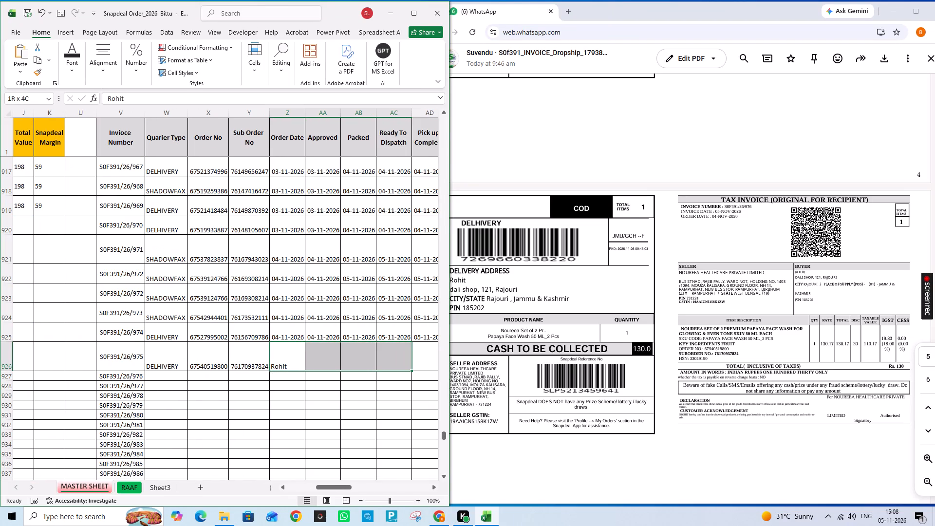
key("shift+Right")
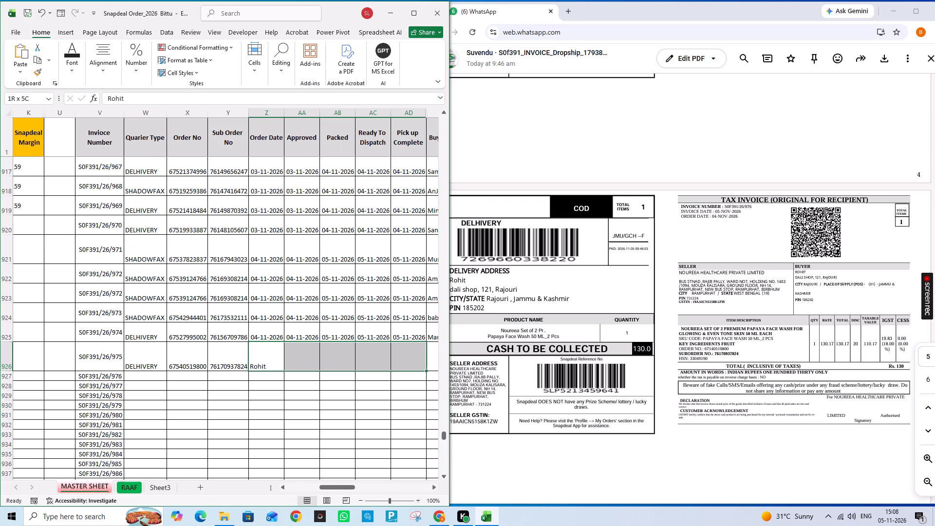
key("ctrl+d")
Enter the buyer's first name from the invoice's delivery address in the Buyer Name cell of row 926.
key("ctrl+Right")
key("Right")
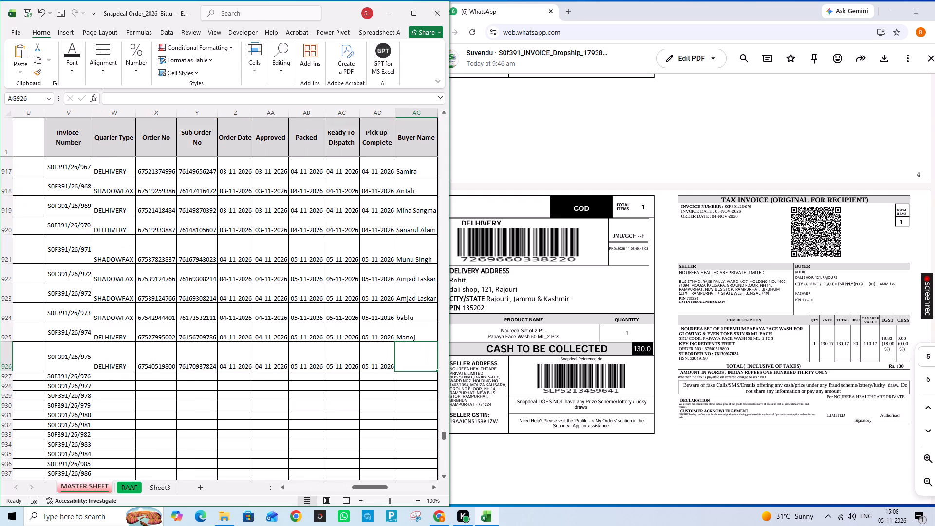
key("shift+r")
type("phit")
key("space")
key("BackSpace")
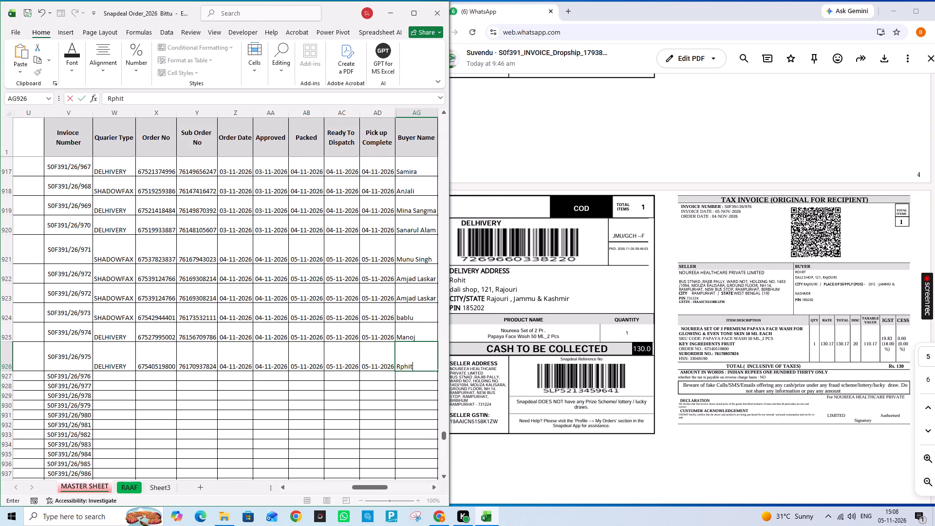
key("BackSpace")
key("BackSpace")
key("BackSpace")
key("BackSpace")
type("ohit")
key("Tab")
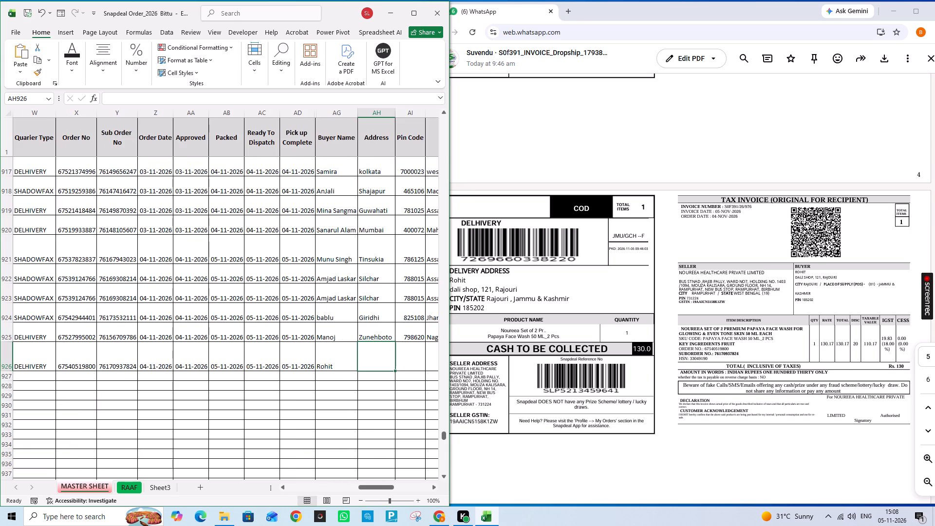
Complete row 926's delivery location with city Rajouri, the invoice's postal code and state Jammu & Kashmir.
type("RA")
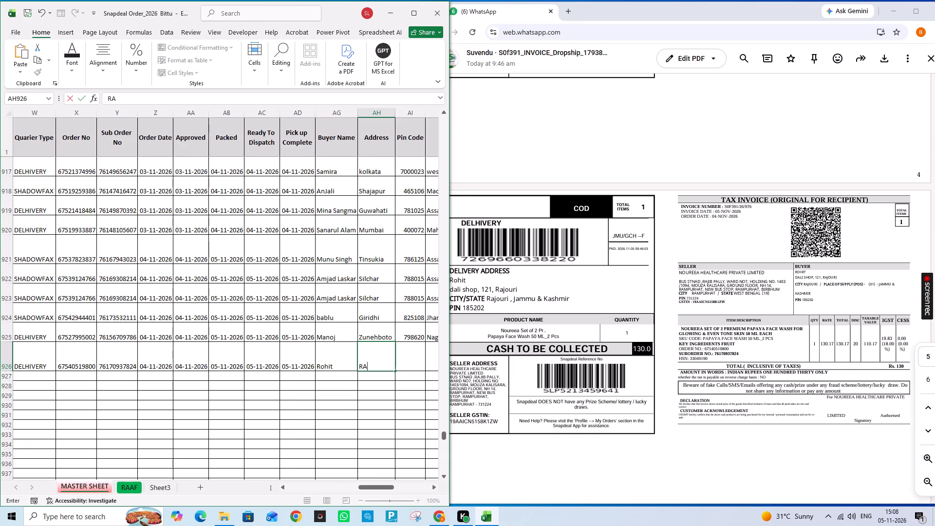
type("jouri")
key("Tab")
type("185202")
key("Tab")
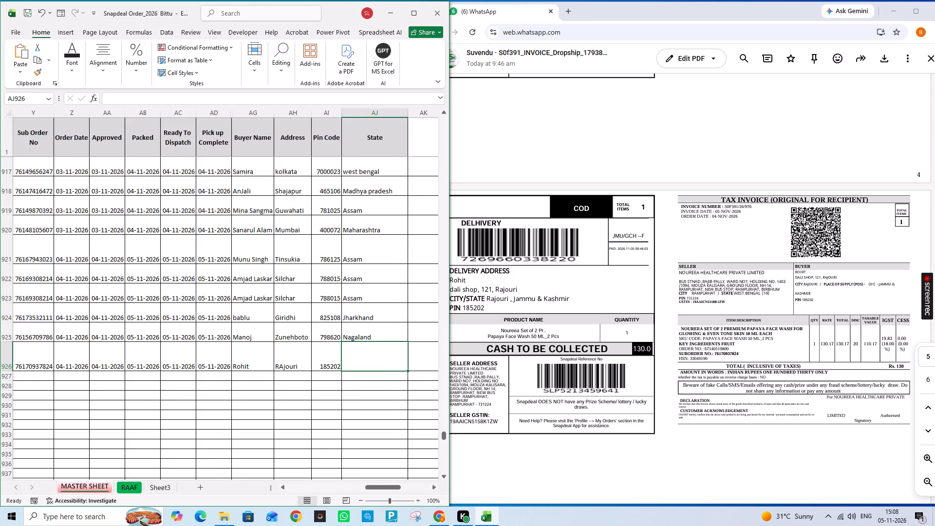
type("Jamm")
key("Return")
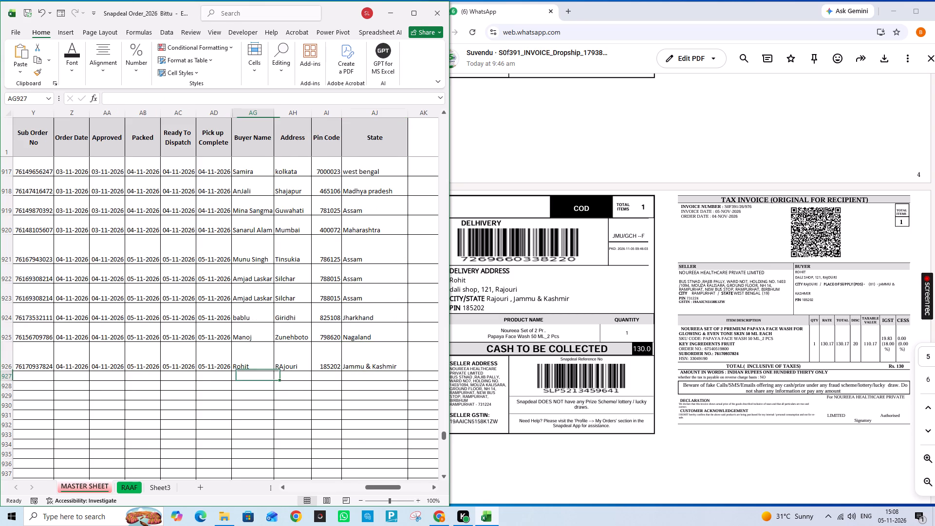
Copy the Noureea Premium Ubtan Facewash 150 ML product details, SKU Code through Value, from row 924 into row 927 for the next invoice.
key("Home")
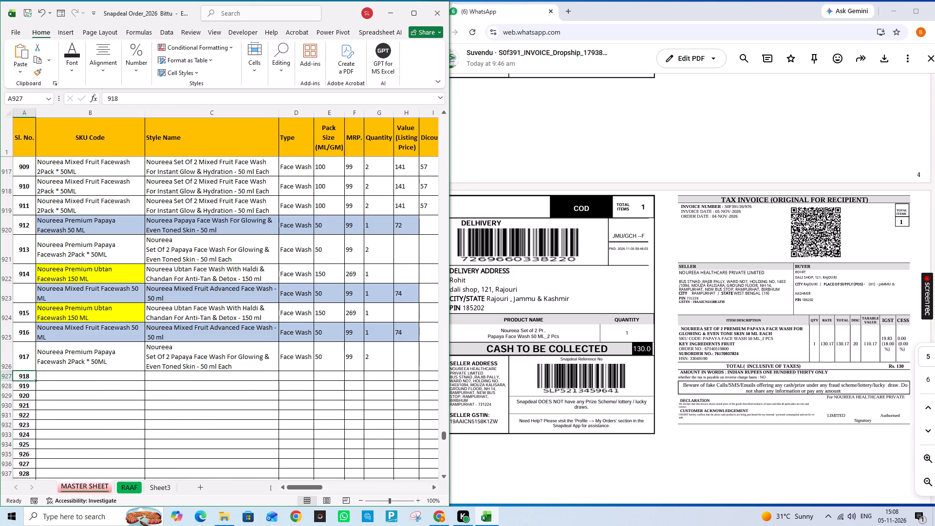
scroll(583, 285, "down", 9)
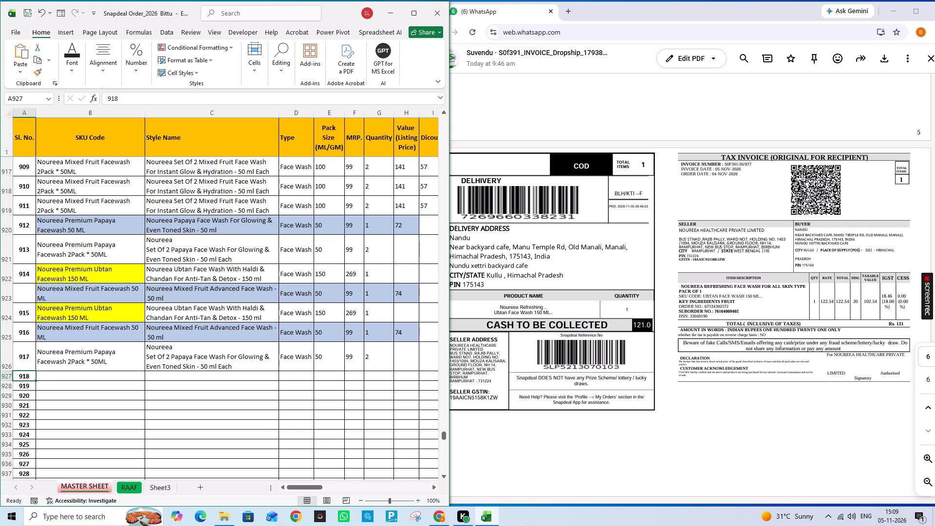
left_click(127, 318)
key("shift+Right")
key("shift+Right")
key("shift+Right")
key("shift+Right")
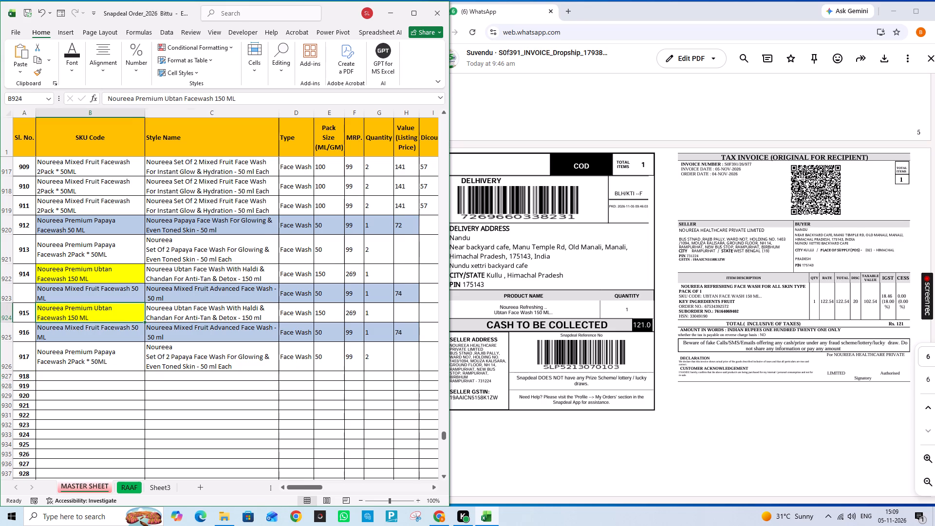
key("shift+Right")
key("shift+Right")
key("ctrl+c")
key("Down")
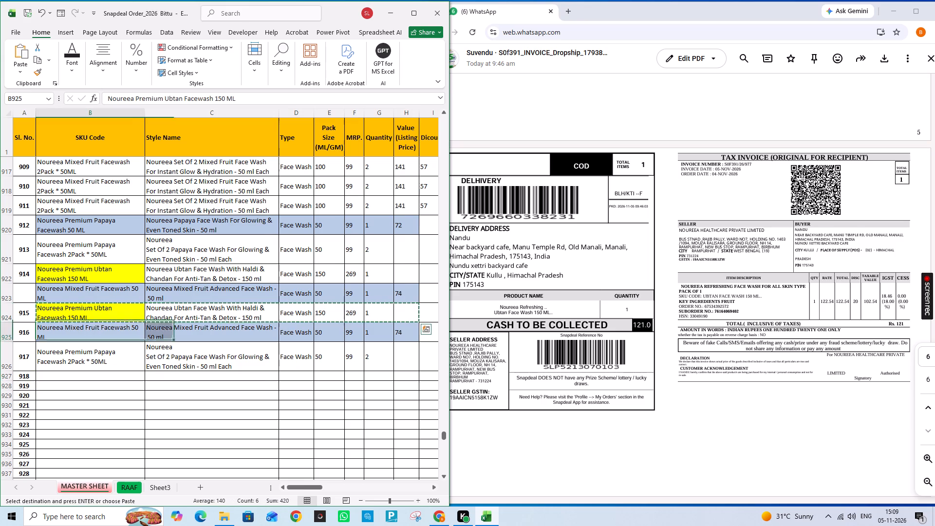
key("Down")
key("Down")
key("Return")
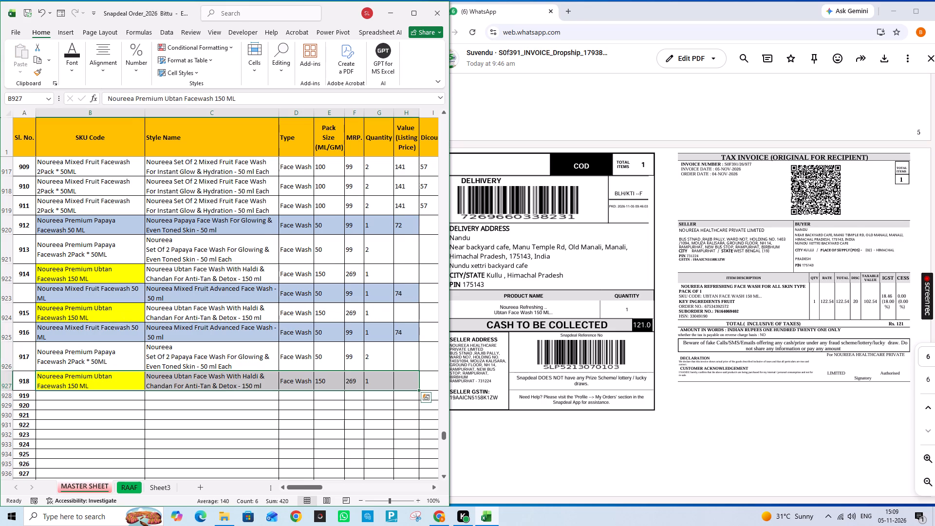
Enter the courier shown on the shipping label in the Quarier Type cell of row 927.
key("Right")
key("Right")
key("Right")
key("Right")
key("Right")
key("Right")
key("Right")
key("Right")
key("Right")
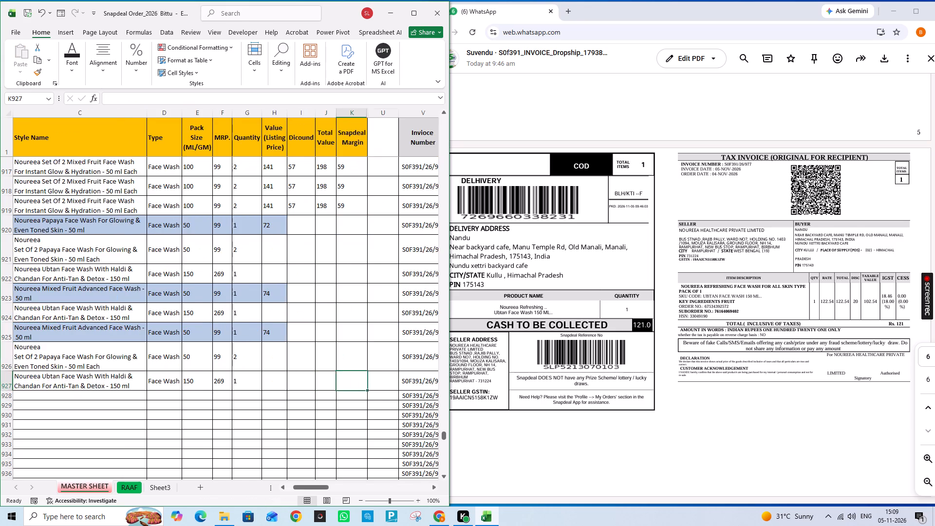
key("Right")
key("Right")
key("Right")
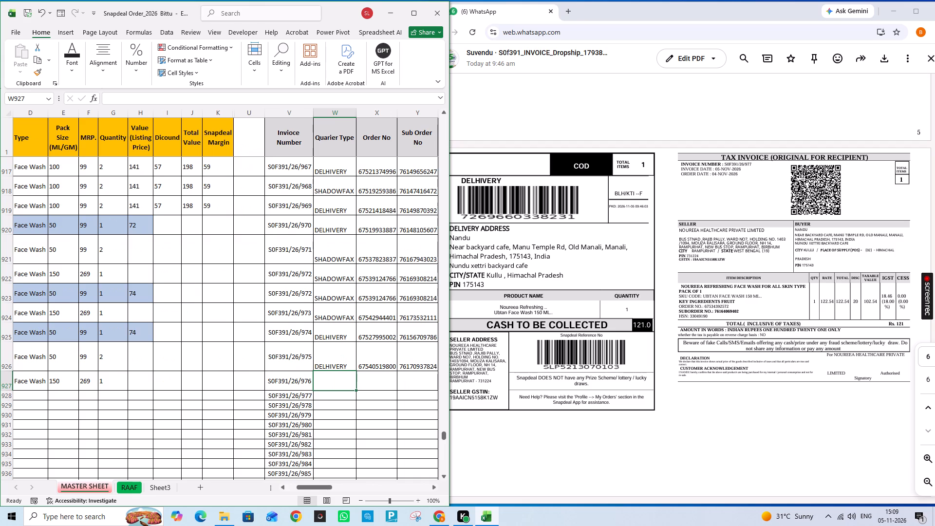
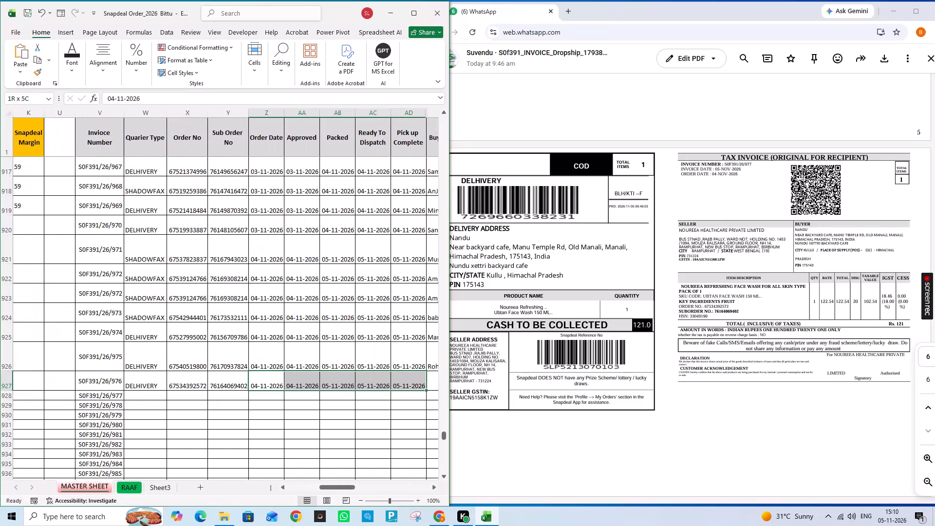
Enter the buyer's first name from the invoice's delivery address in the Buyer Name cell of row 927.
key("Right")
key("Right")
key("Right")
key("Right")
key("Right")
key("Right")
key("Left")
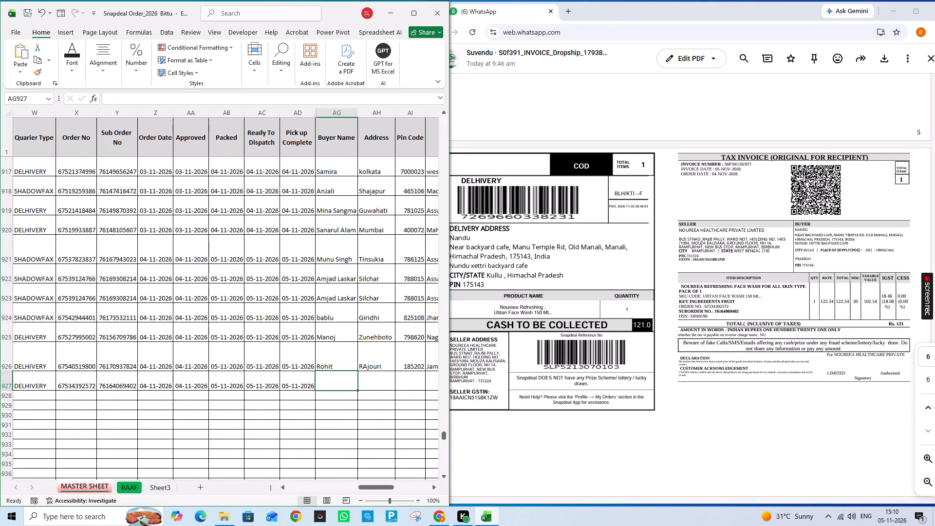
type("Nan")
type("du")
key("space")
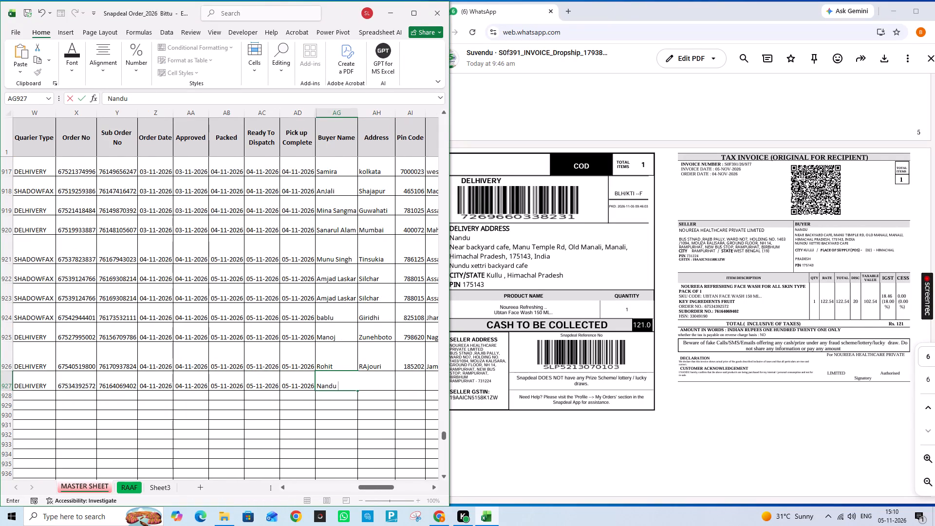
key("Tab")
Complete row 927's delivery location with city Kullu, the invoice's postal code and the autocompleted state Himachal PRAdesh.
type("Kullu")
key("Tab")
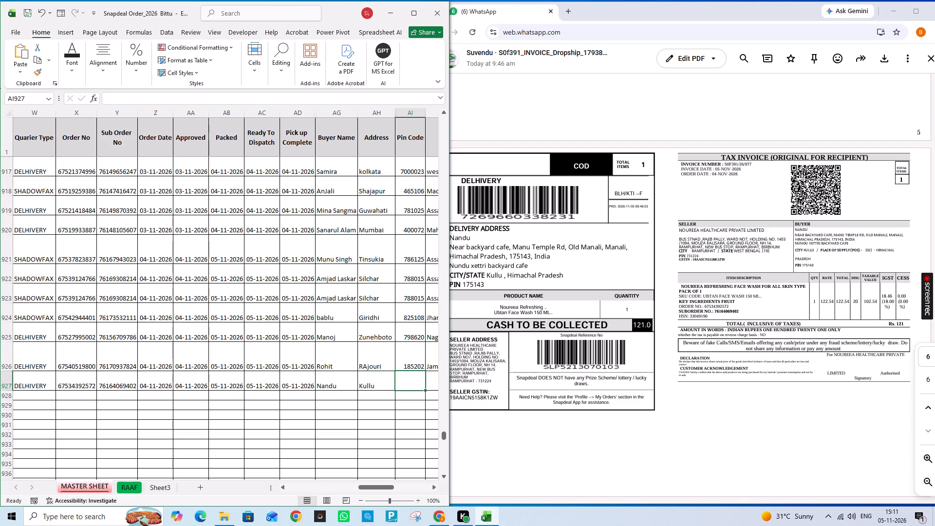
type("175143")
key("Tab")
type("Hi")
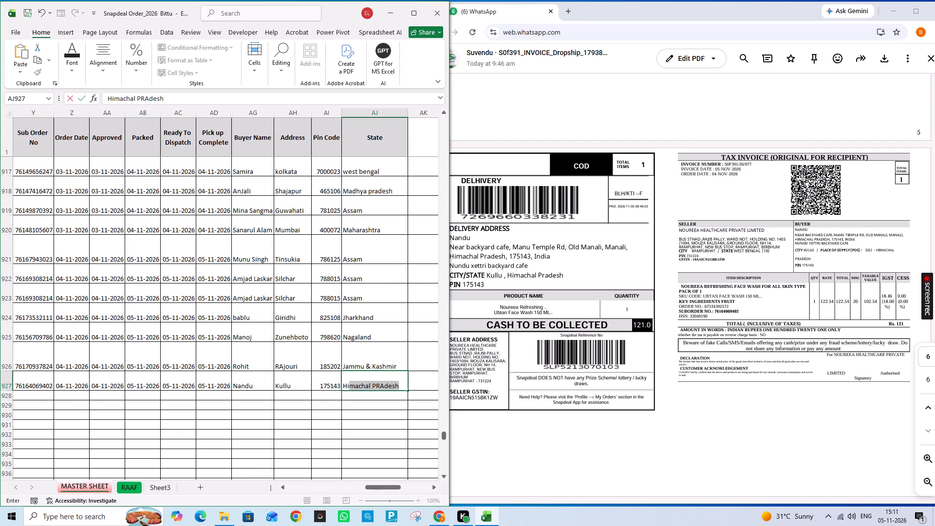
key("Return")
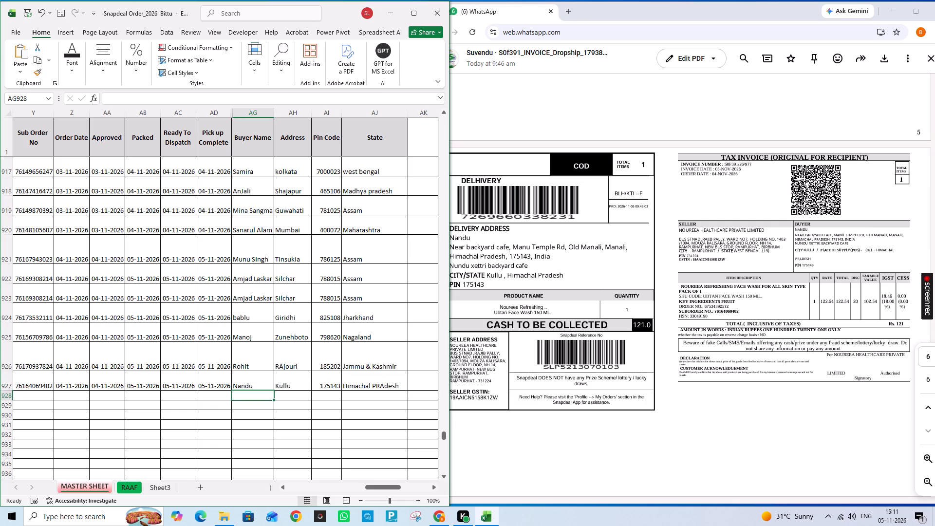
Replace all occurrences of the state spelling "Himachal PRAdesh" from row 927 with "Himachal Pradesh" using Find and Replace.
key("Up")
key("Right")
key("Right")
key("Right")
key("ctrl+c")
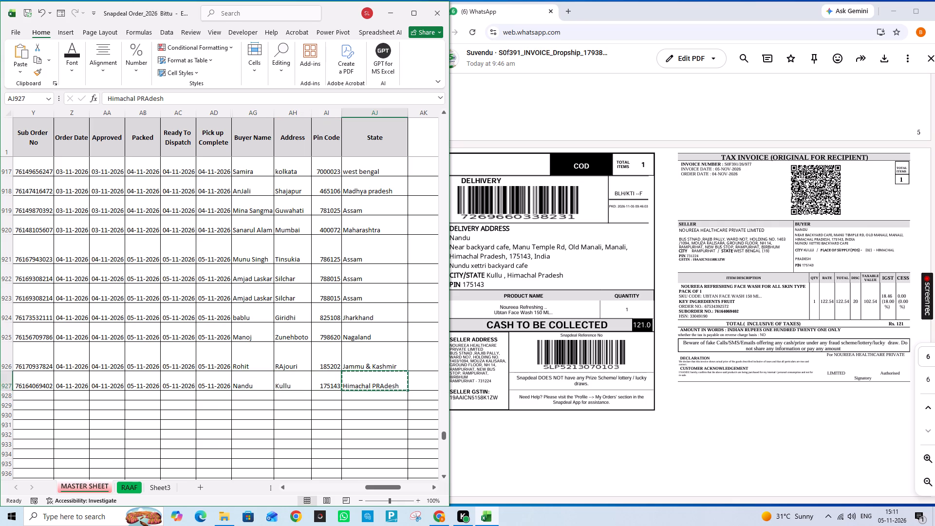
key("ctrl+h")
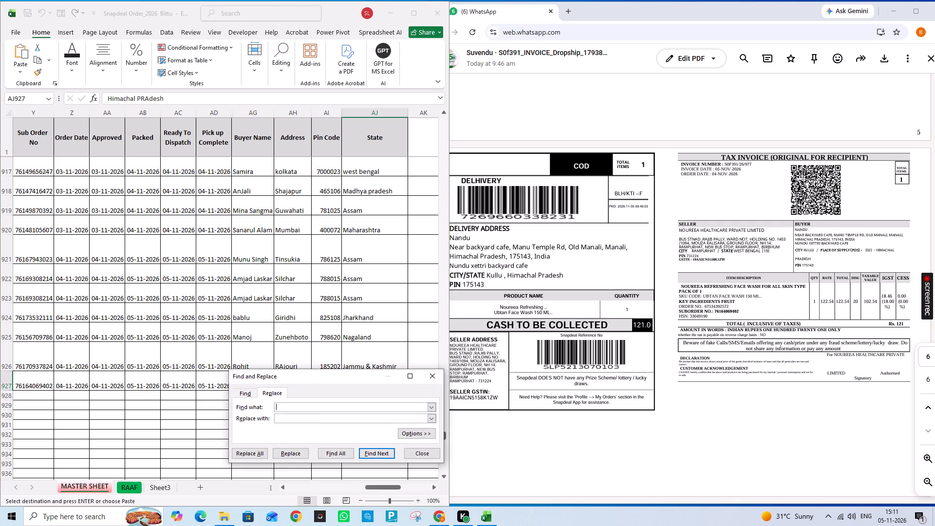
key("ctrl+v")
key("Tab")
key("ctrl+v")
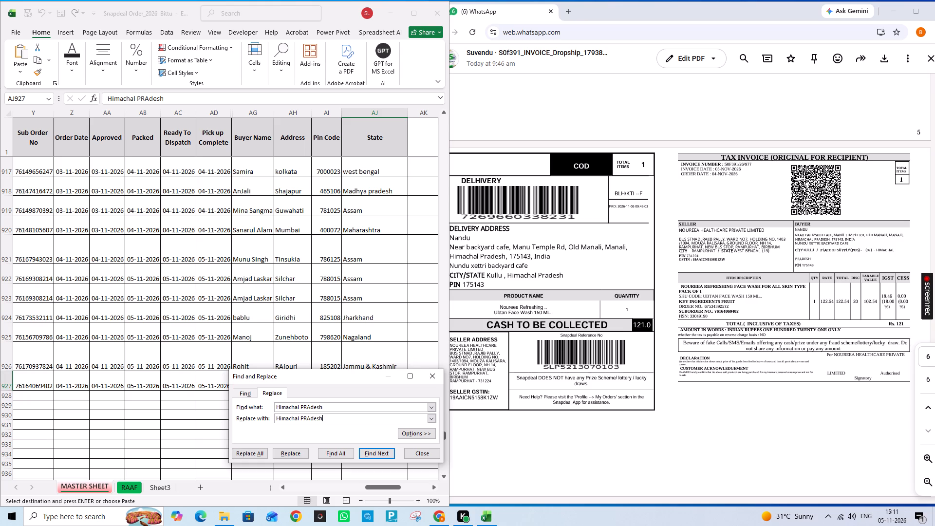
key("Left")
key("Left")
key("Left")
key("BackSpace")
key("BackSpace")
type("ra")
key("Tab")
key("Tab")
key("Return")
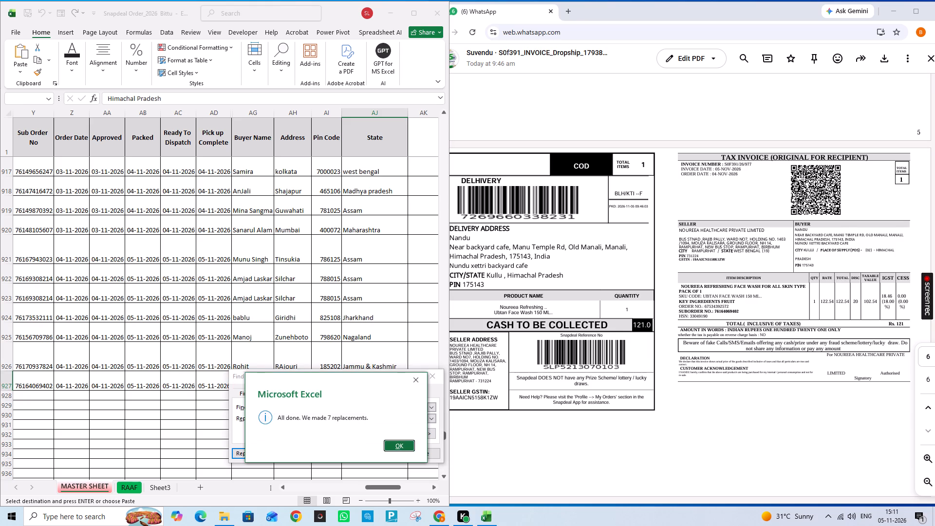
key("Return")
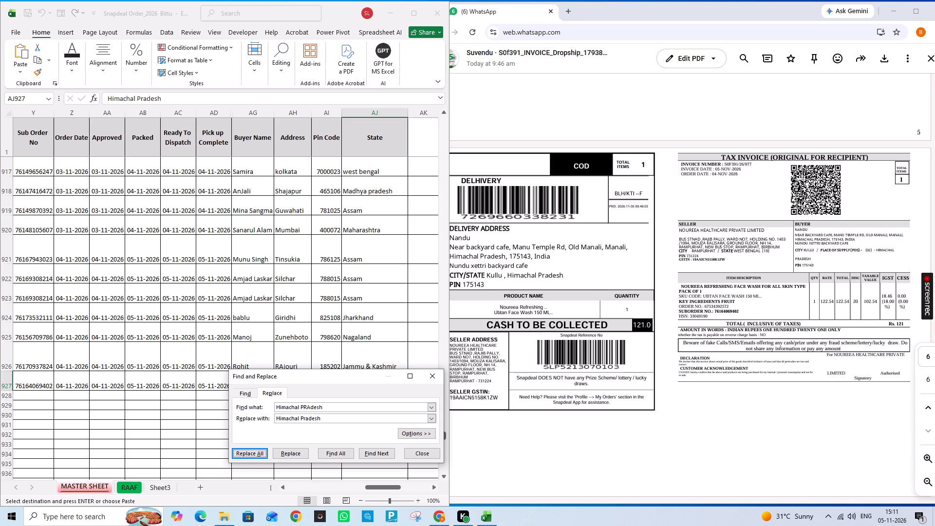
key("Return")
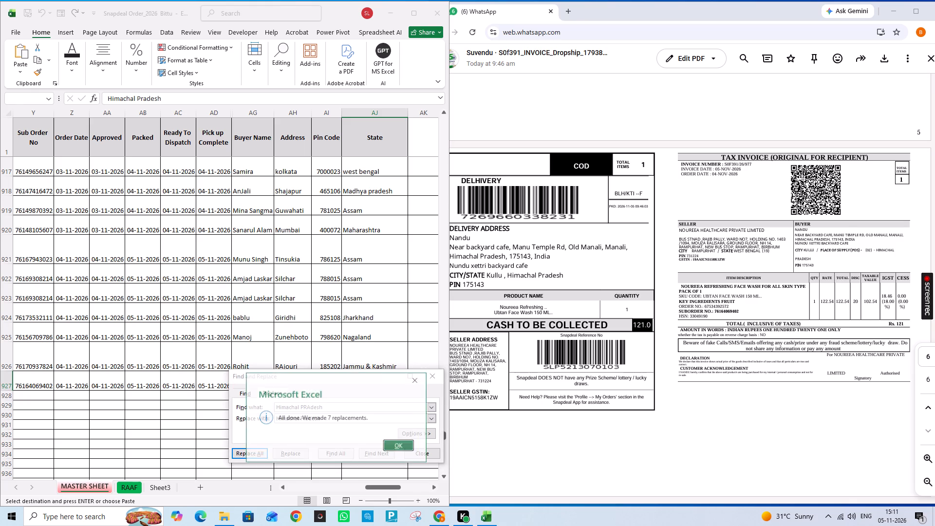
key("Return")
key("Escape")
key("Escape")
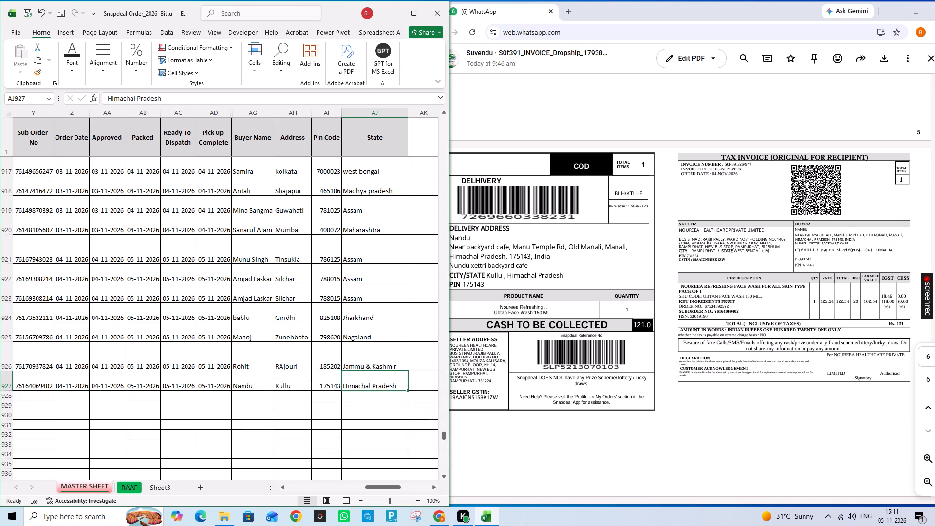
Go to the Sl. No. cell of row 928, serial 919, to begin the next order's entry.
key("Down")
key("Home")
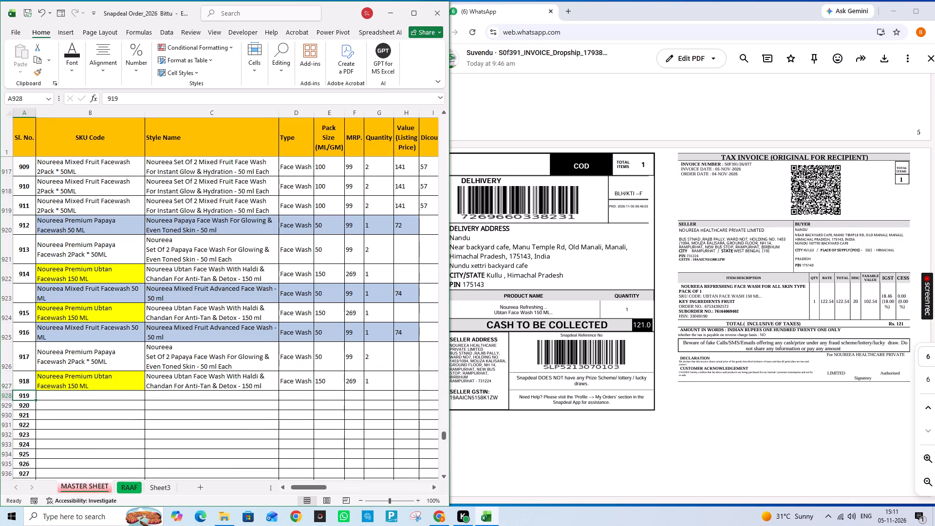